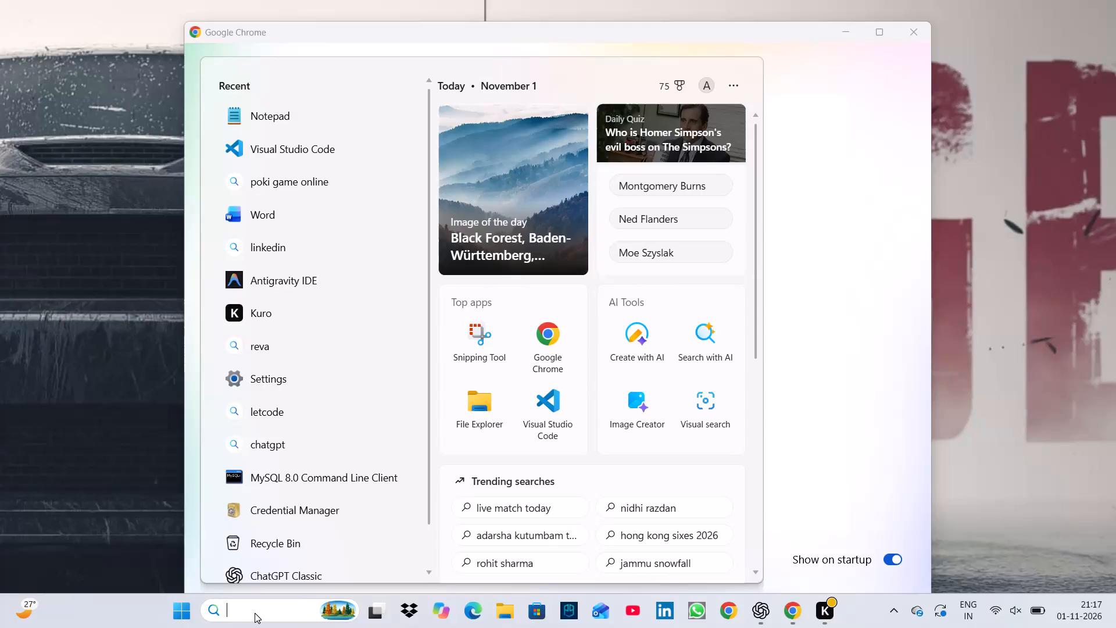
Open WhatsApp.
double_click(694, 607)
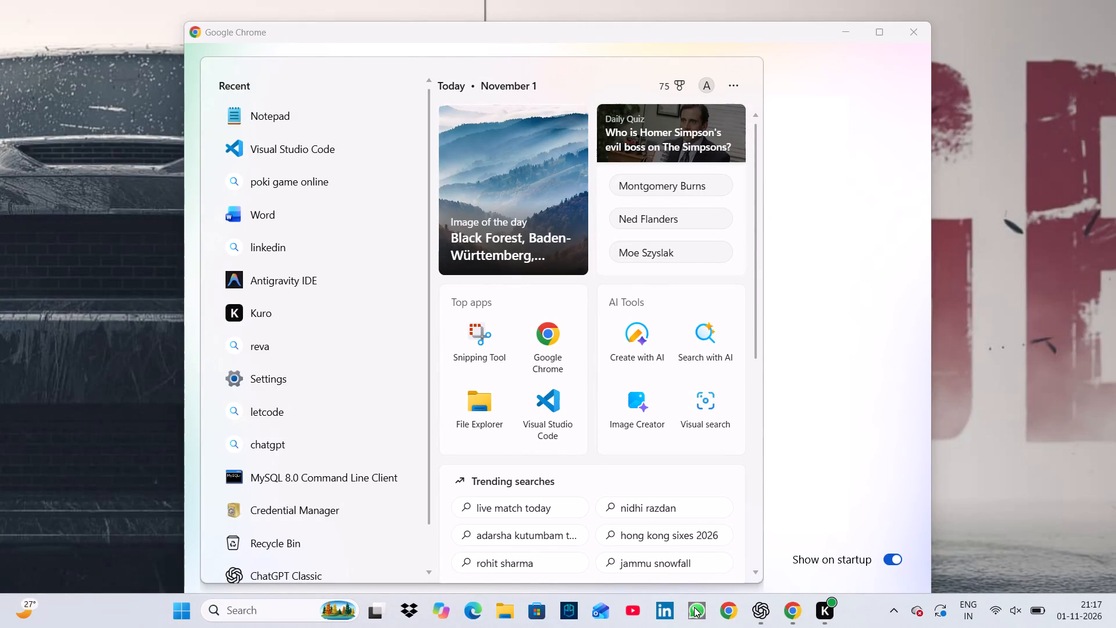
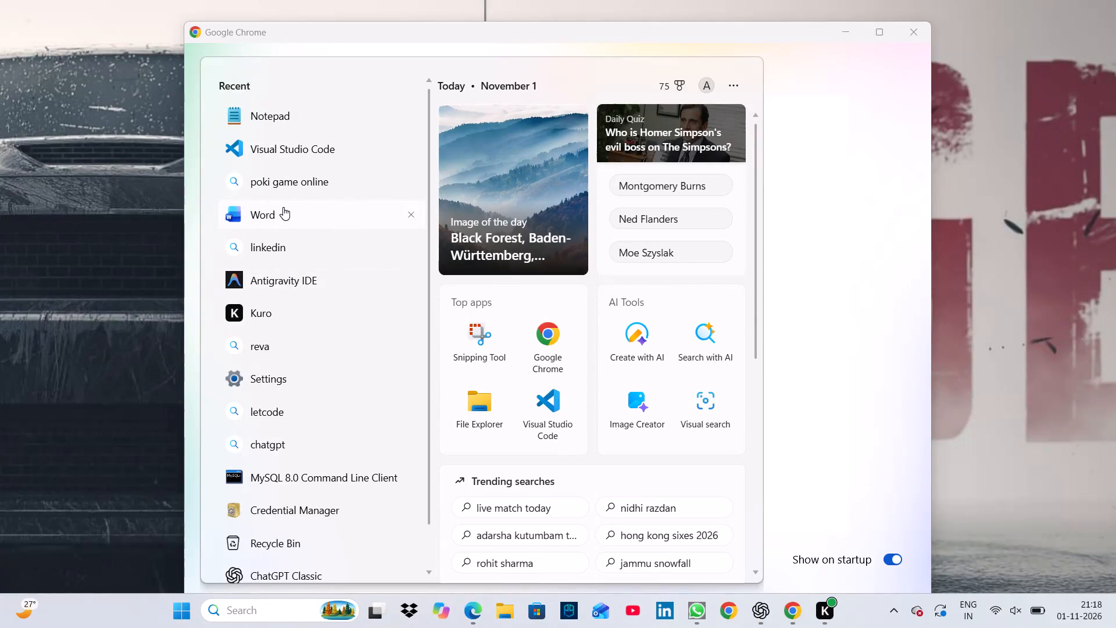
Open Word and create a blank document.
double_click(283, 207)
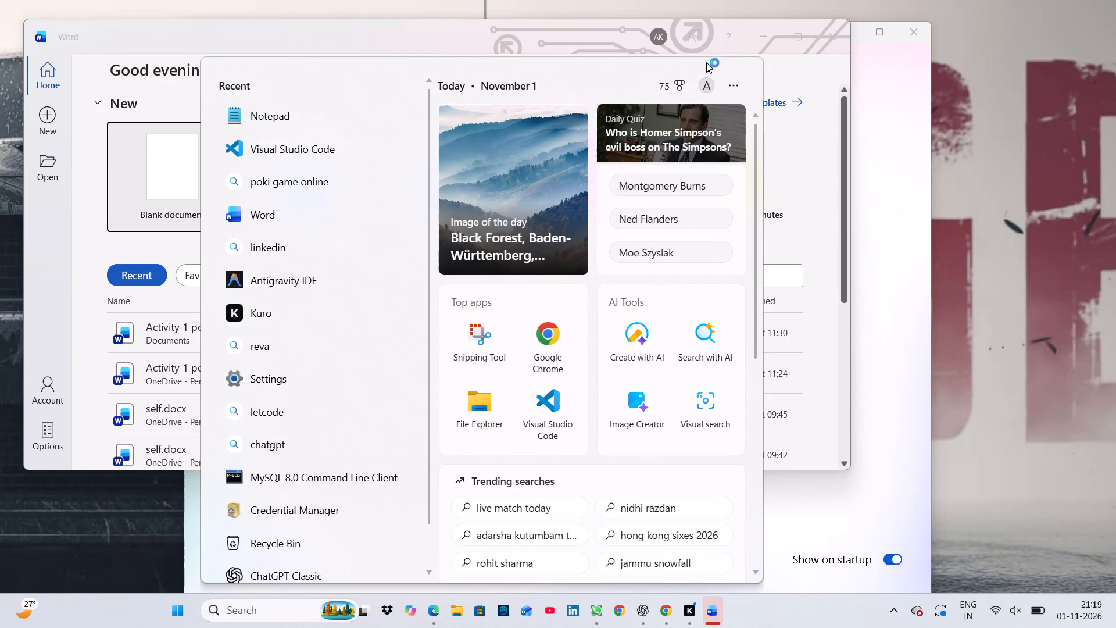
click(792, 79)
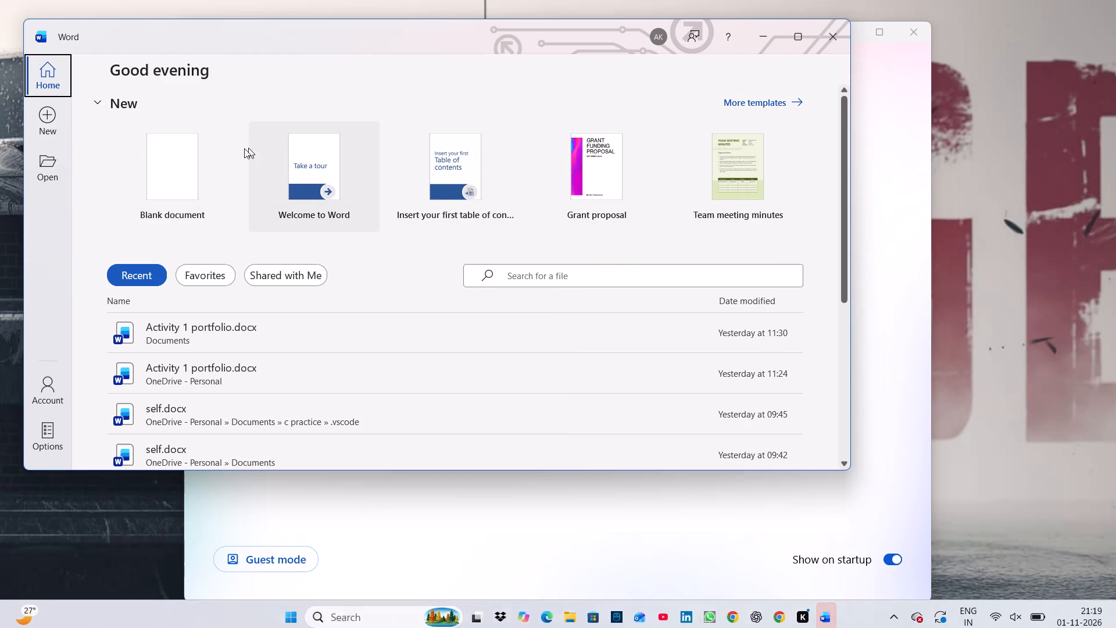
click(187, 155)
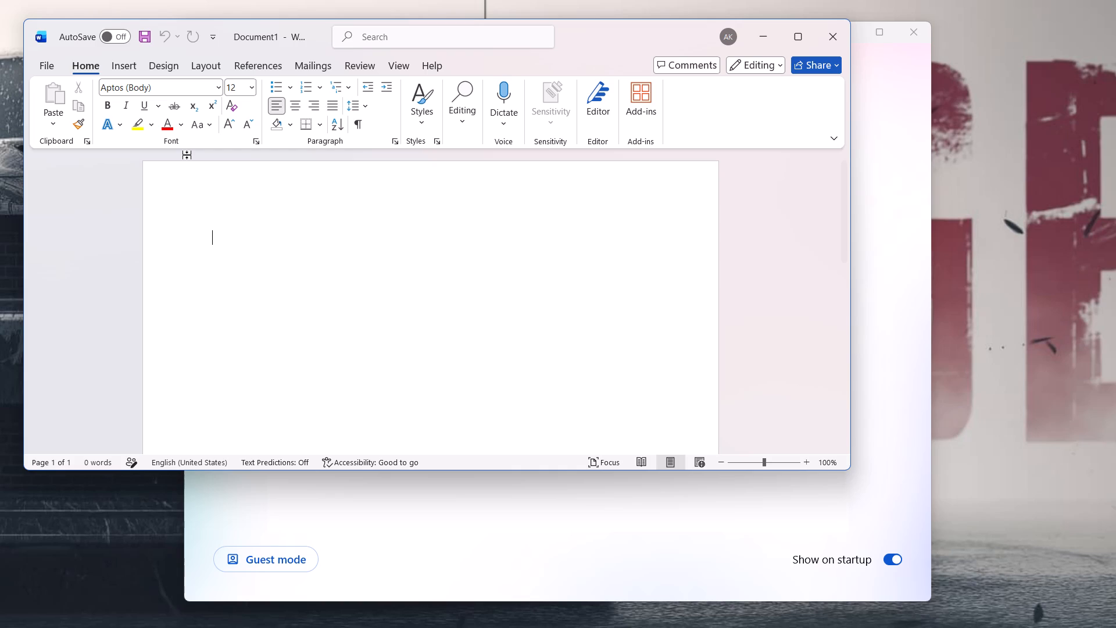
Enter the title "Portfolio: activity" on the first line of the document.
click(226, 230)
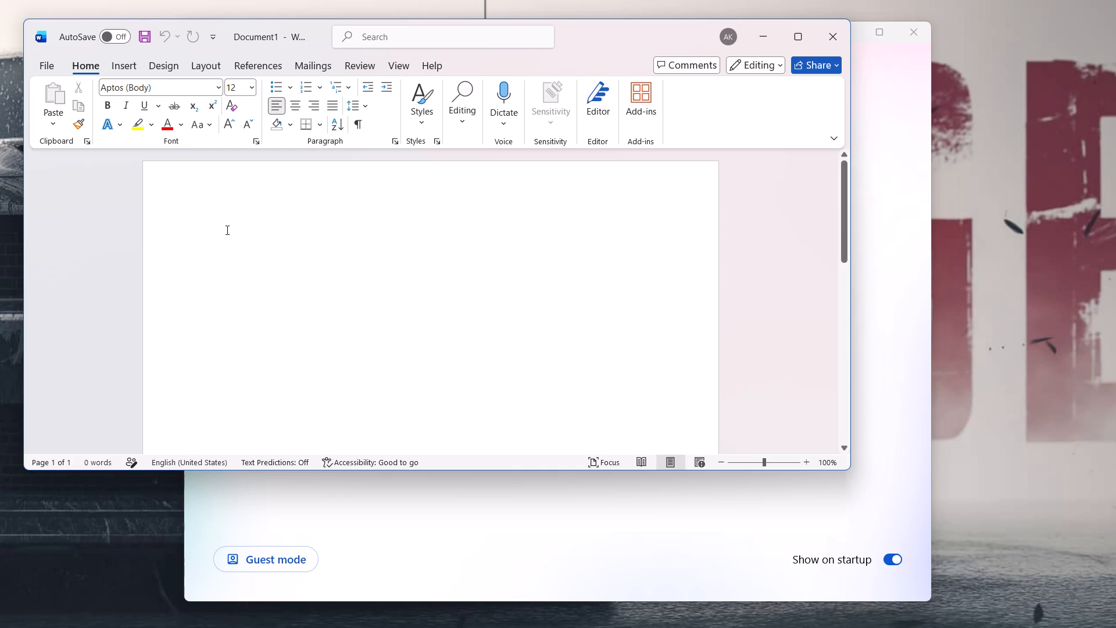
text(pro)
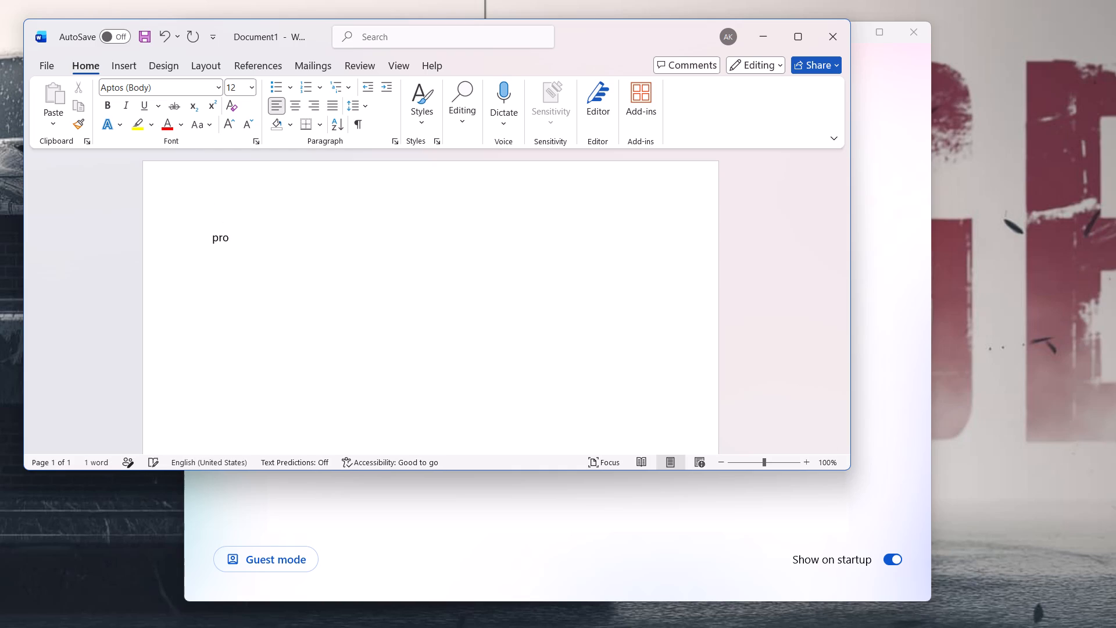
key(t)
text(fo)
text(lio)
key(shift+colon)
key(space)
text(avti)
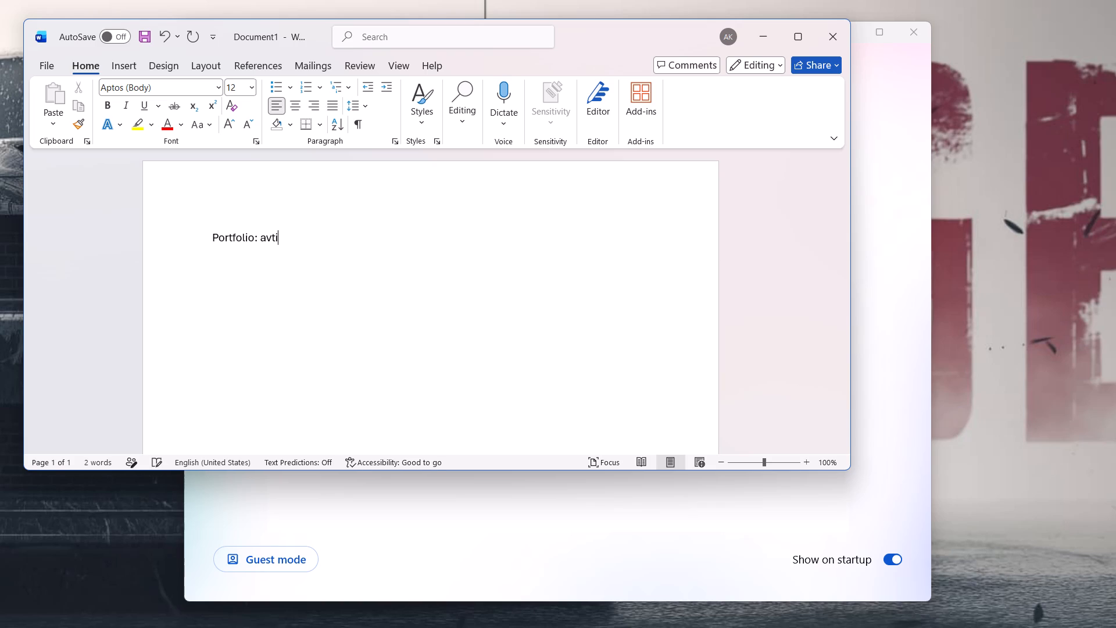
key(v)
key(i)
key(BackSpace)
key(BackSpace)
key(BackSpace)
key(BackSpace)
key(BackSpace)
text(cti)
text(vity)
text(-1)
key(BackSpace)
key(BackSpace)
Shift the title towards the centre of its line by inserting about 20 spaces before "Portfolio".
key(Left)
key(Left)
key(Left)
key(Left)
key(Left)
key(Left)
key(Left)
key(Left)
key(Left)
key(Left)
key(Left)
key(Left)
key(Left)
key(Left)
key(Left)
key(Left)
key(Left)
key(Left)
key(Left)
key(Left)
key(space)
key(space)
key(space)
key(space)
key(space)
key(space)
key(space)
key(space)
key(space)
key(space)
key(space)
key(space)
key(space)
key(space)
key(space)
key(space)
key(space)
key(space)
key(space)
key(space)
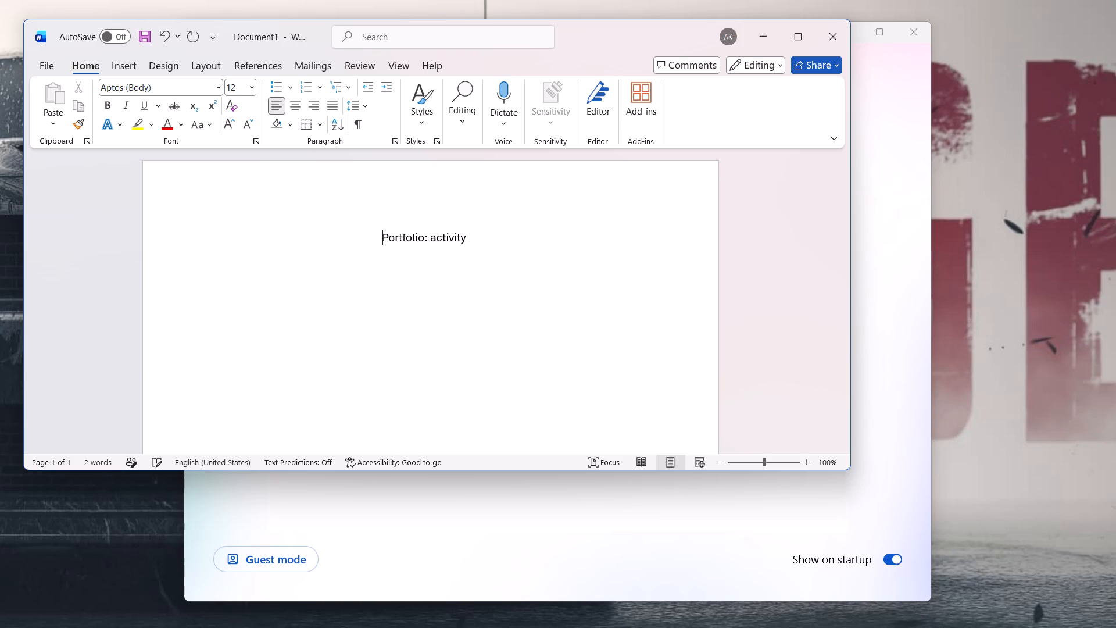
Set the font size of the title text "Portfolio: activity" to 14.
drag(382, 234, 517, 231)
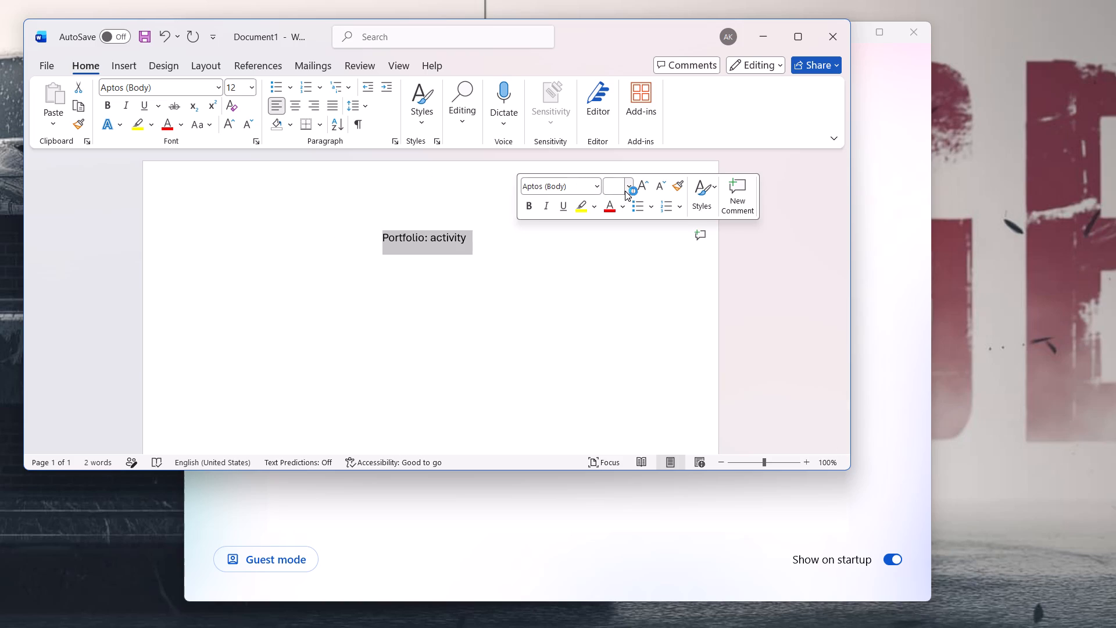
click(627, 188)
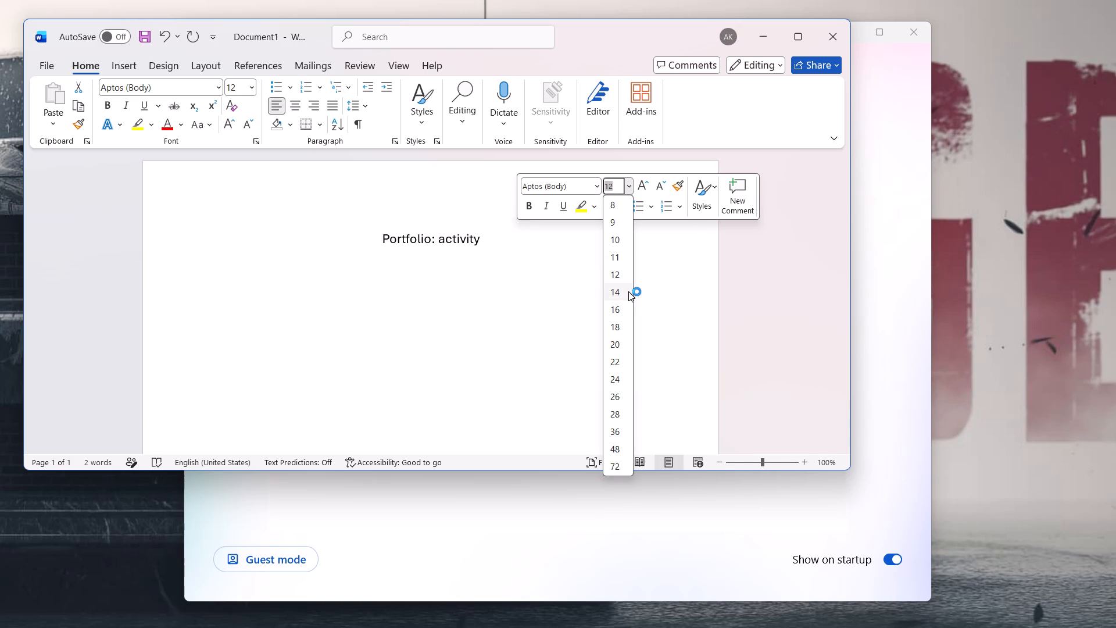
click(628, 291)
click(354, 277)
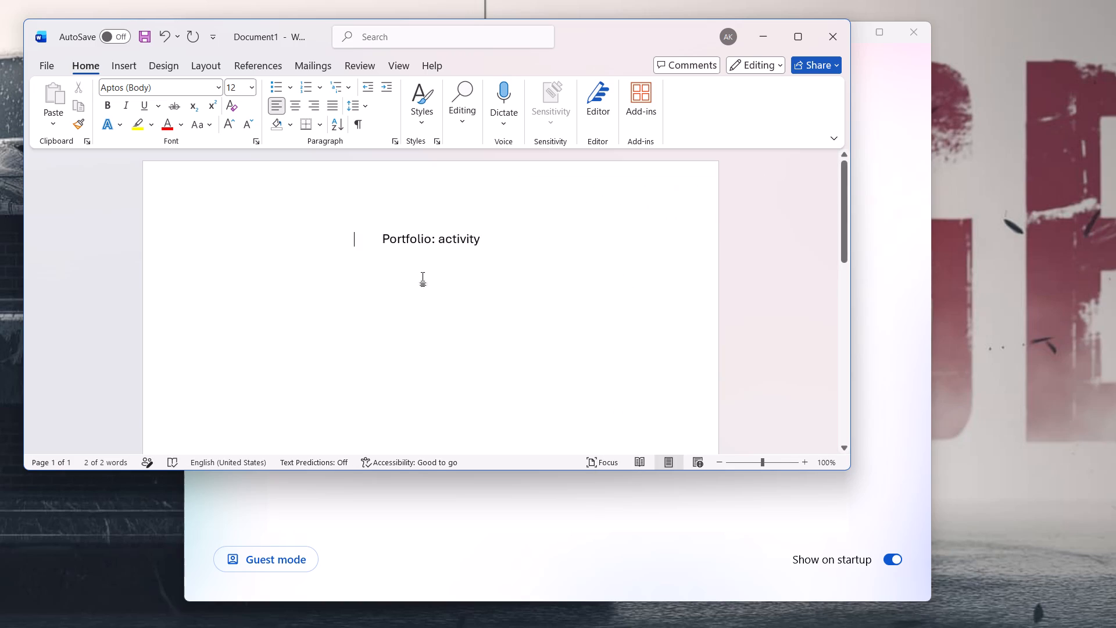
Start a new line below the title.
click(496, 244)
key(Return)
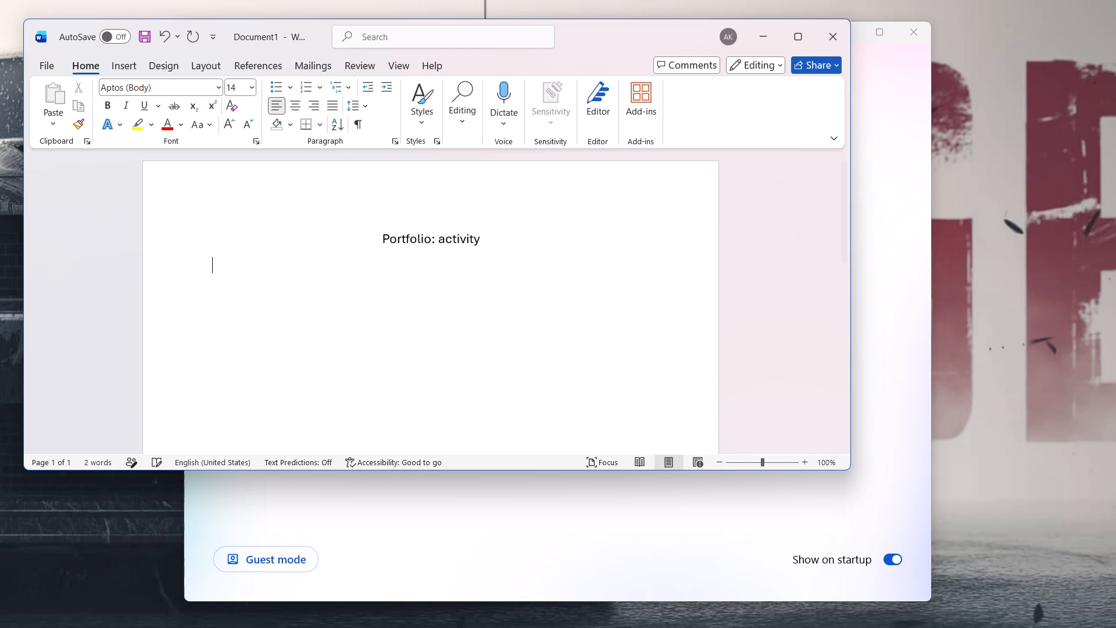
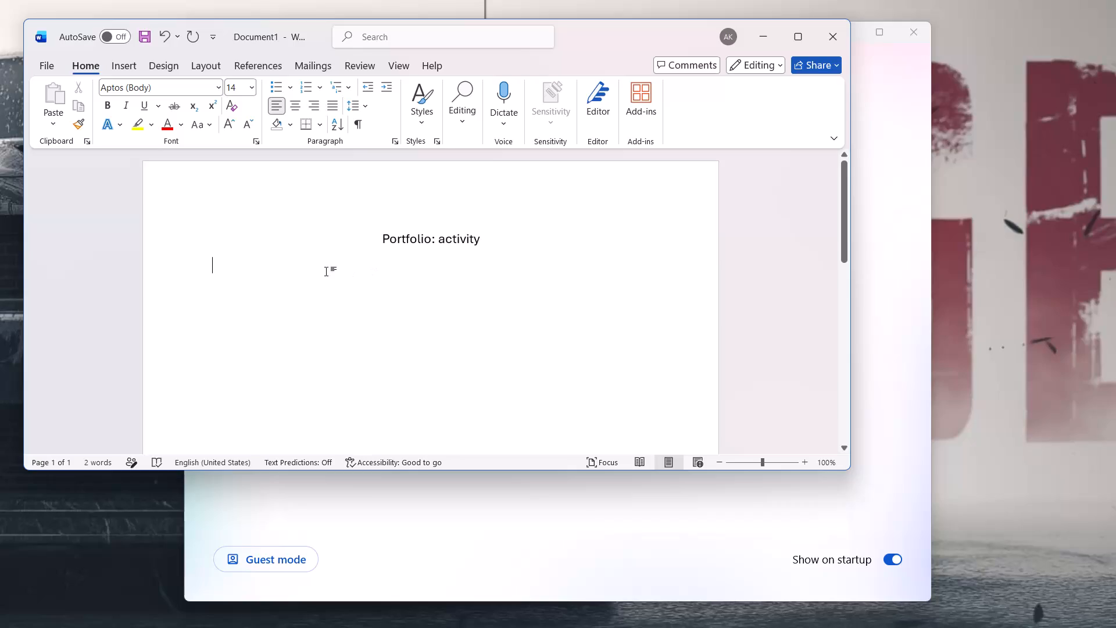
Enter a "Name :" line with the student's full name below the title, and start a new line.
click(266, 267)
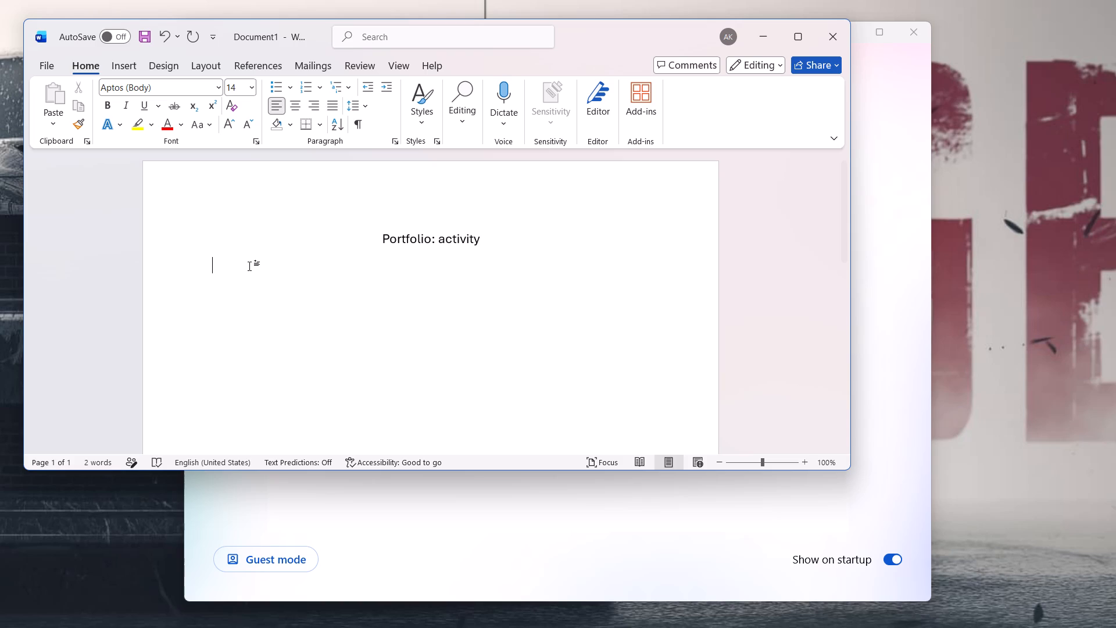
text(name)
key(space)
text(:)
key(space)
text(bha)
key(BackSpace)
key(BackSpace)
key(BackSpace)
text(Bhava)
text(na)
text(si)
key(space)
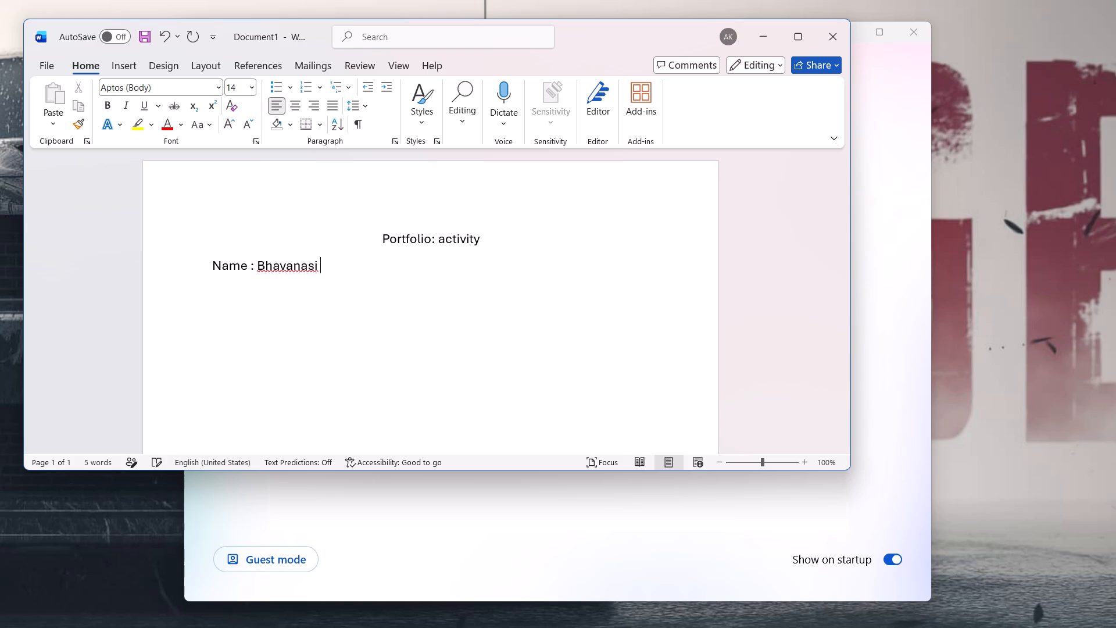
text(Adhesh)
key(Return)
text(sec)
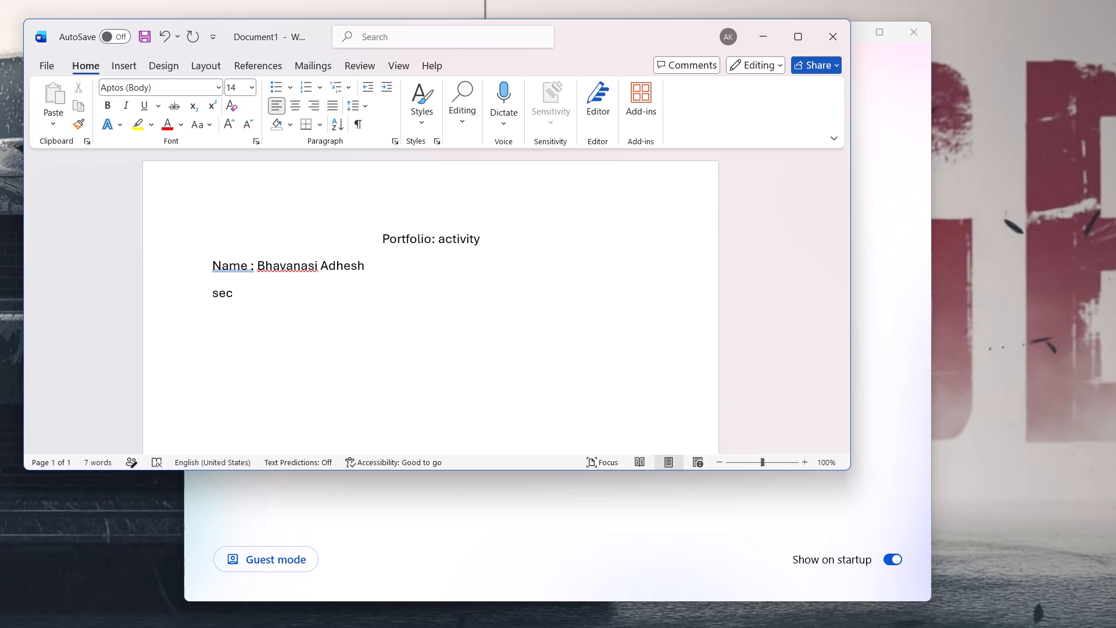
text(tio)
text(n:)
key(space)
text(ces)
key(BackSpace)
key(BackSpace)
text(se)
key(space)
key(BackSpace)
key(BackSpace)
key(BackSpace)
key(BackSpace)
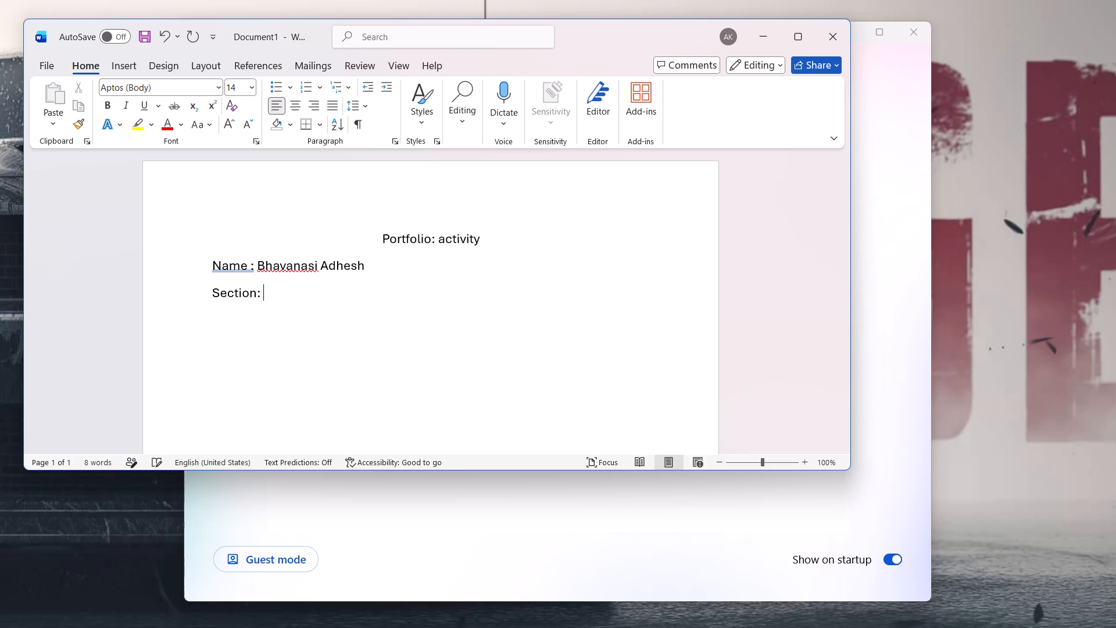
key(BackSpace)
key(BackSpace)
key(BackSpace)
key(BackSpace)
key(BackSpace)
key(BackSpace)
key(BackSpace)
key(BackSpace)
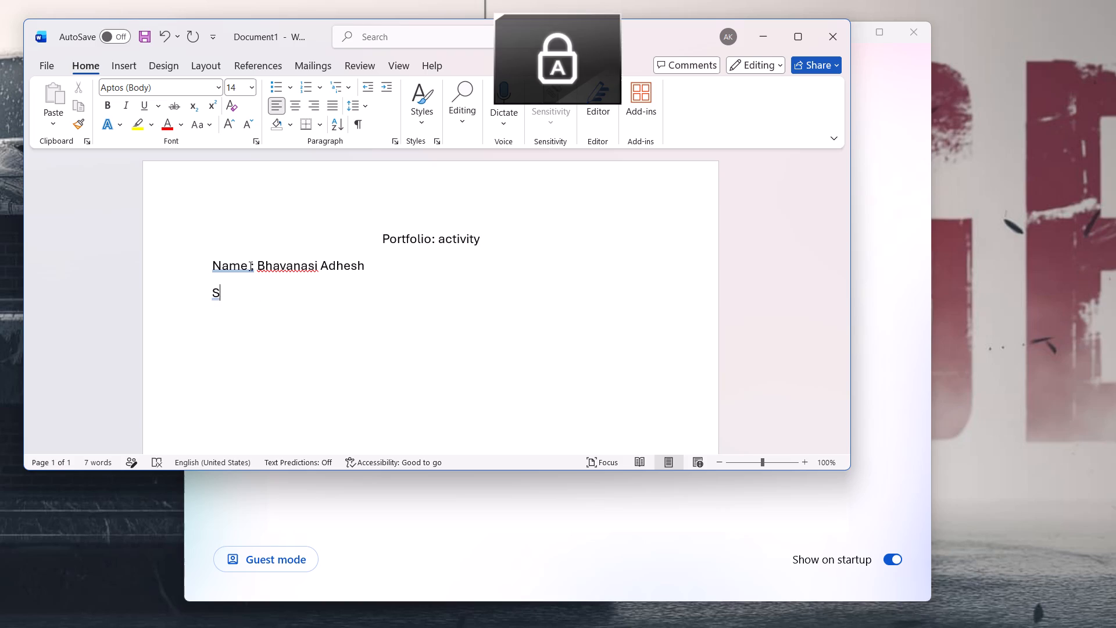
Enter an "SRN:" line with the student's registration number below the name, and start a new line.
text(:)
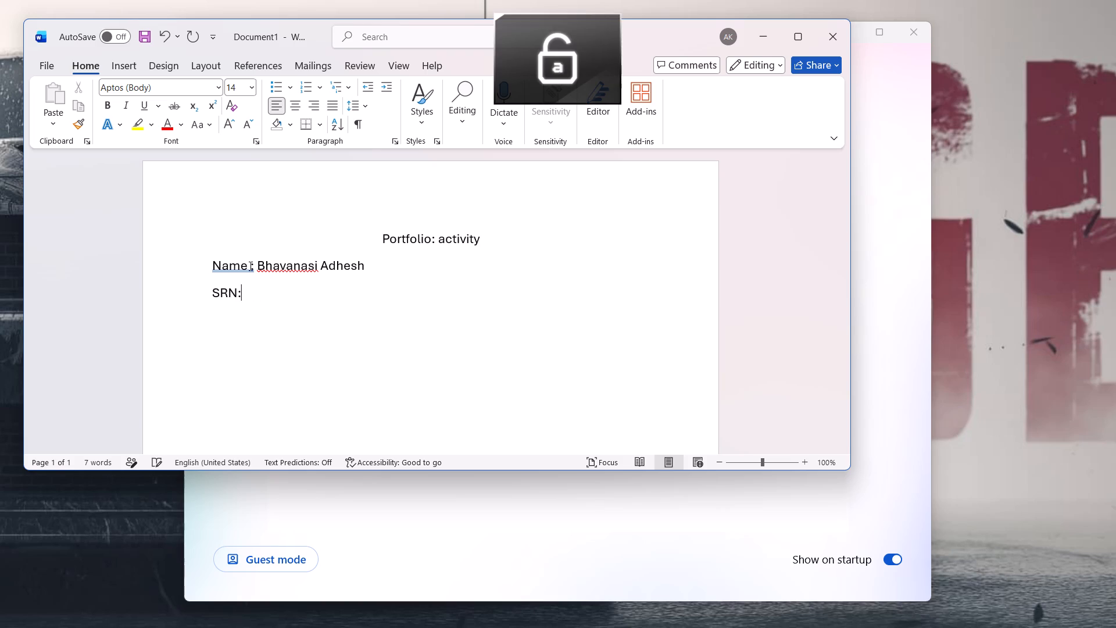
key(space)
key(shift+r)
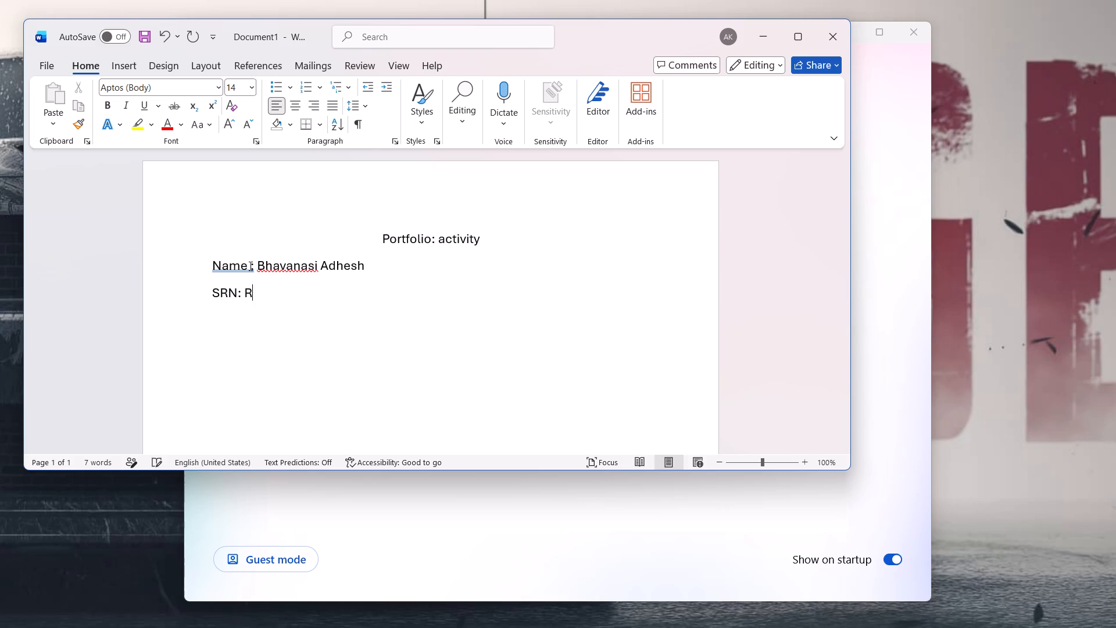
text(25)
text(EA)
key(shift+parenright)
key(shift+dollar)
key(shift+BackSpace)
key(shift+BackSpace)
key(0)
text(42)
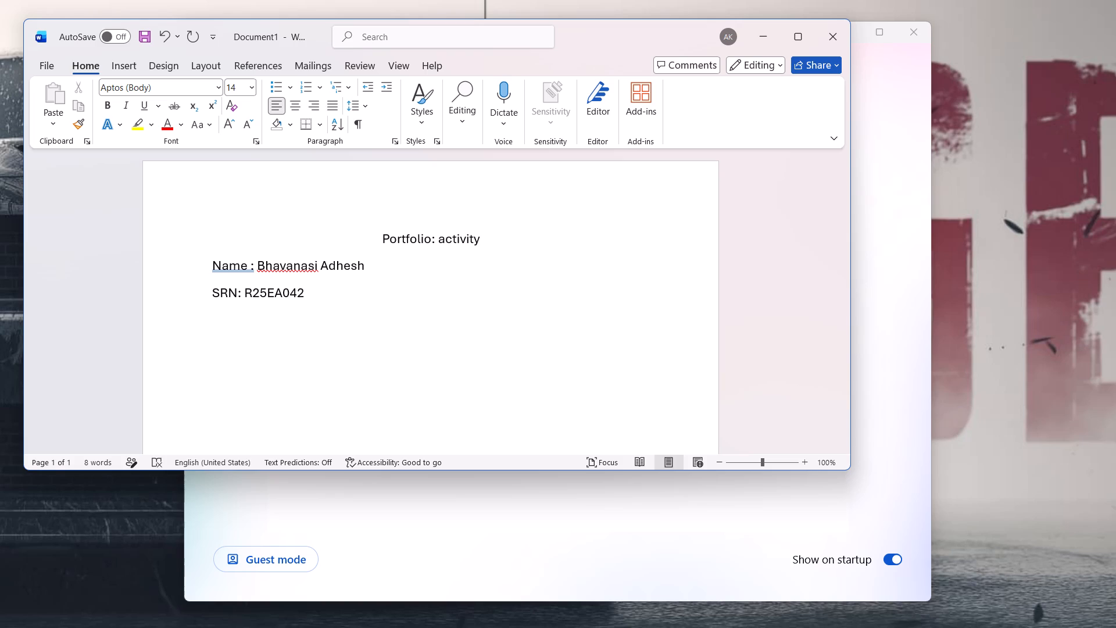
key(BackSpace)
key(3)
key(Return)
Enter the line "Section: AIML-A" below the SRN, and start a new line.
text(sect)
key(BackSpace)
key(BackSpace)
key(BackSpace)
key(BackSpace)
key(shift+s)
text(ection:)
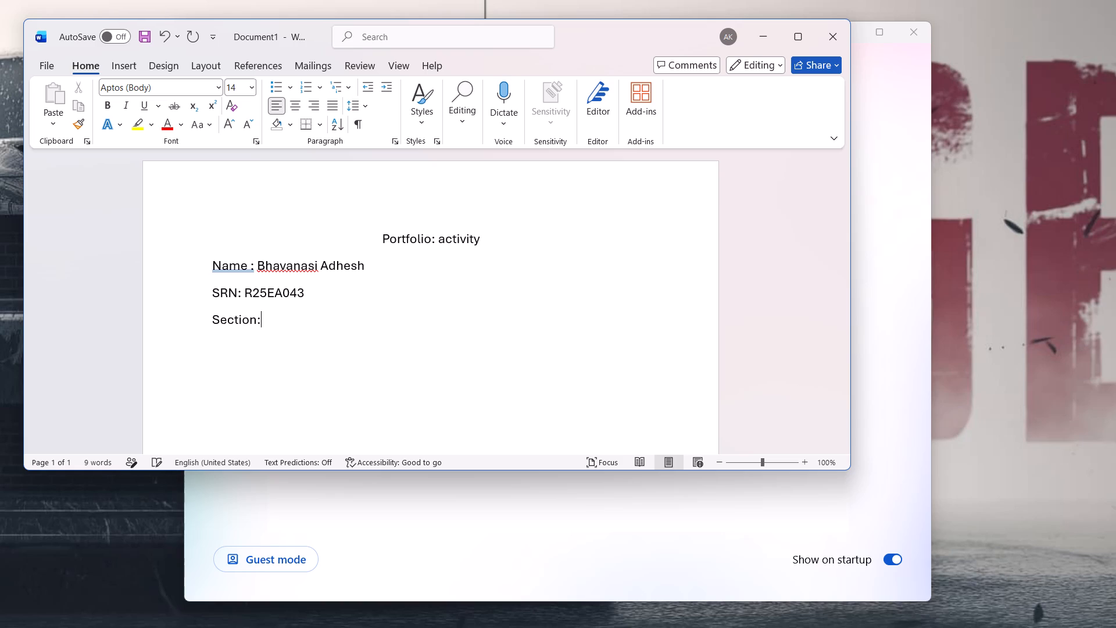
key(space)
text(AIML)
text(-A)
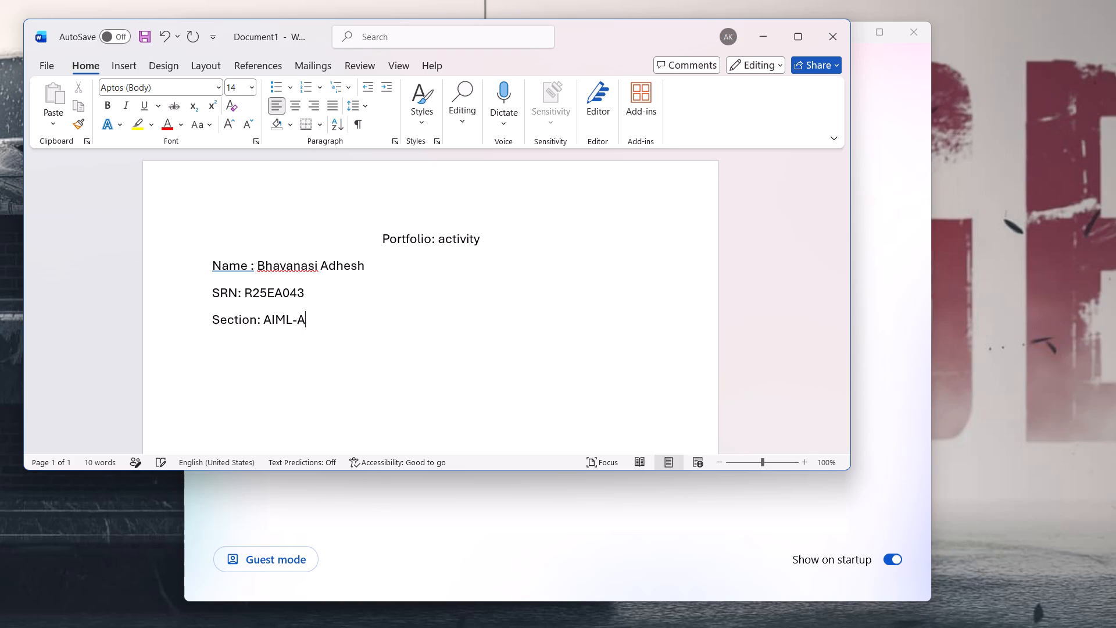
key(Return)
Enter the label "Linkdein_profile_id" on the line below the section.
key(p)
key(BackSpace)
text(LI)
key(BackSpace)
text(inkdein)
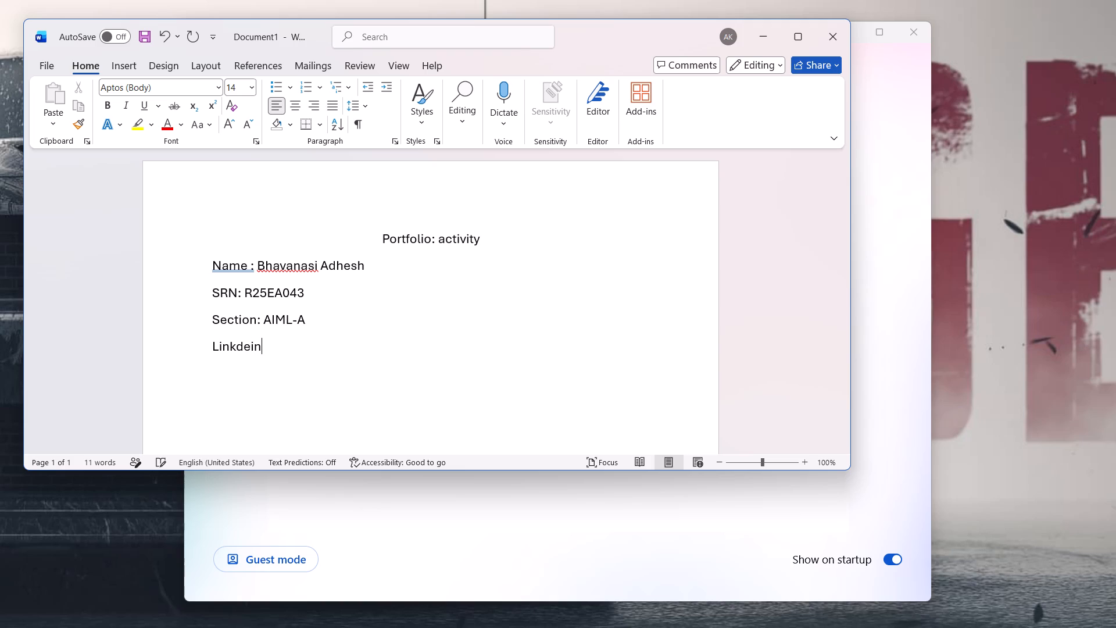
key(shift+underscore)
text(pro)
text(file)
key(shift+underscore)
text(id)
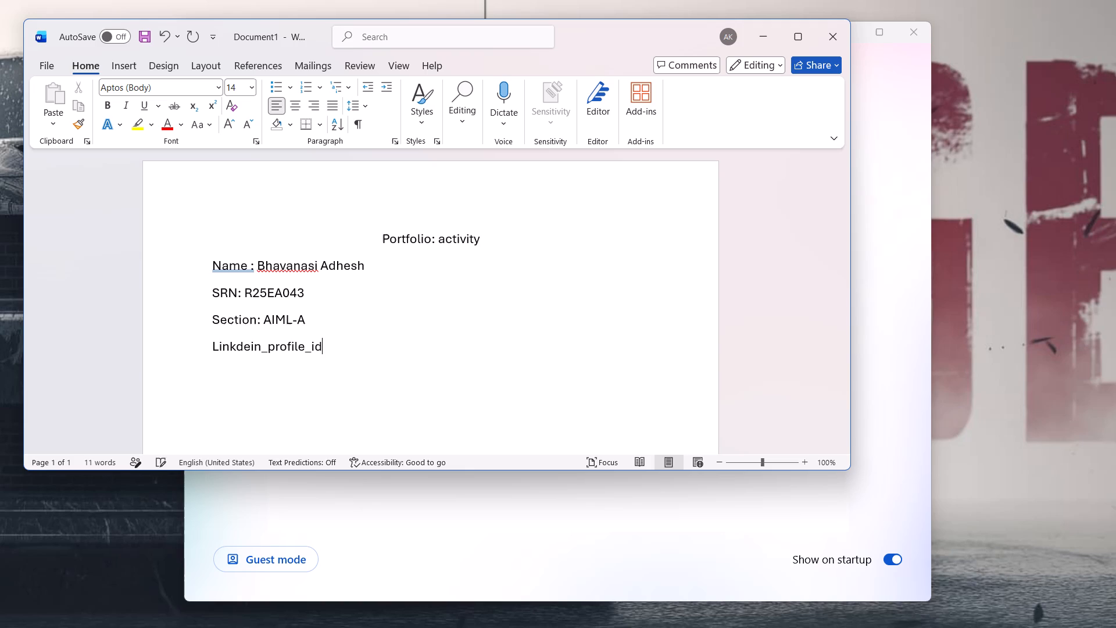
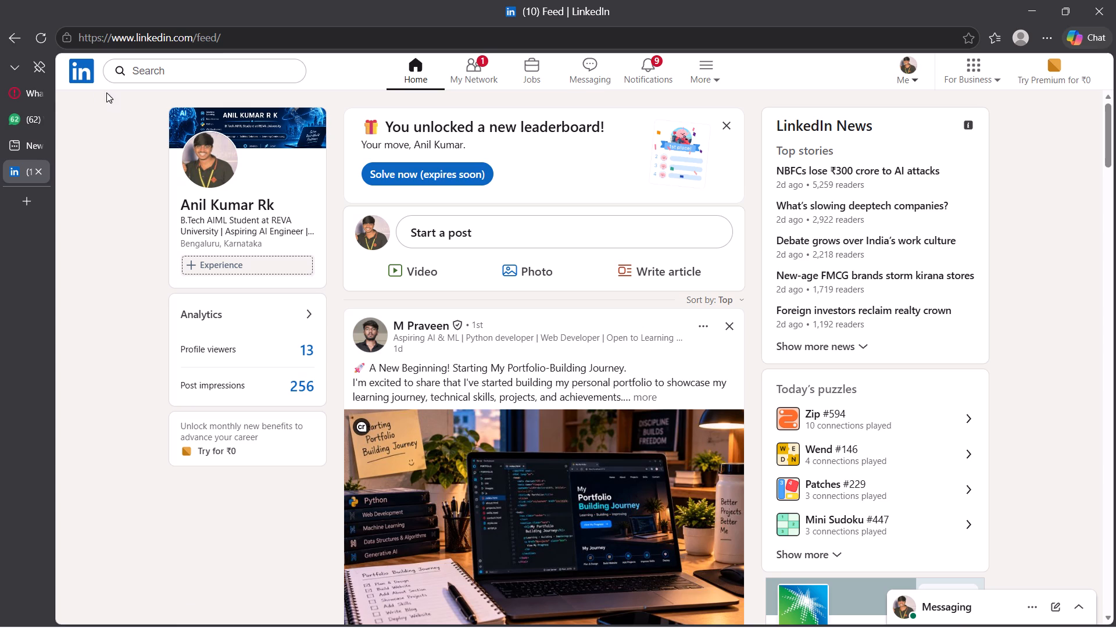
Open the student's own LinkedIn profile page from the feed.
click(85, 77)
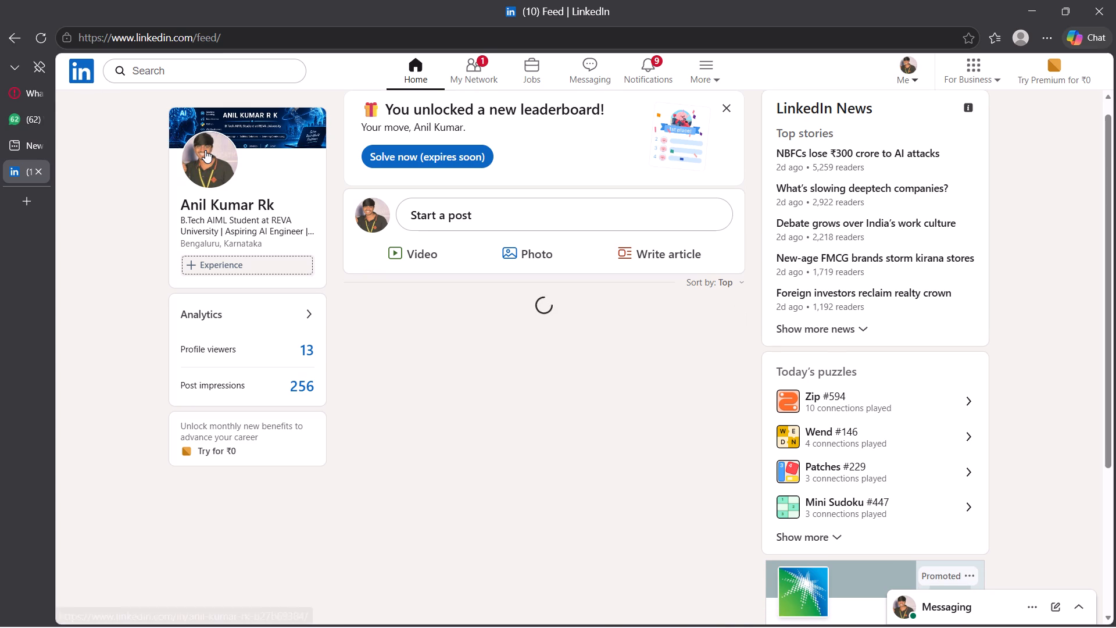
click(205, 150)
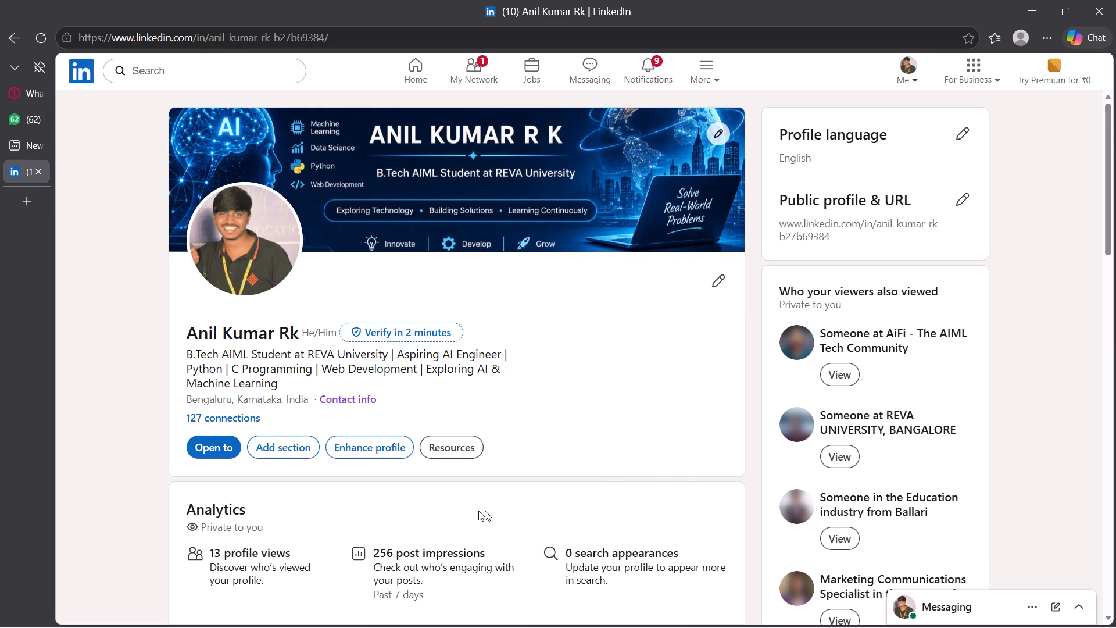
Open the GitHub dashboard at github.com in a new browser tab.
click(18, 195)
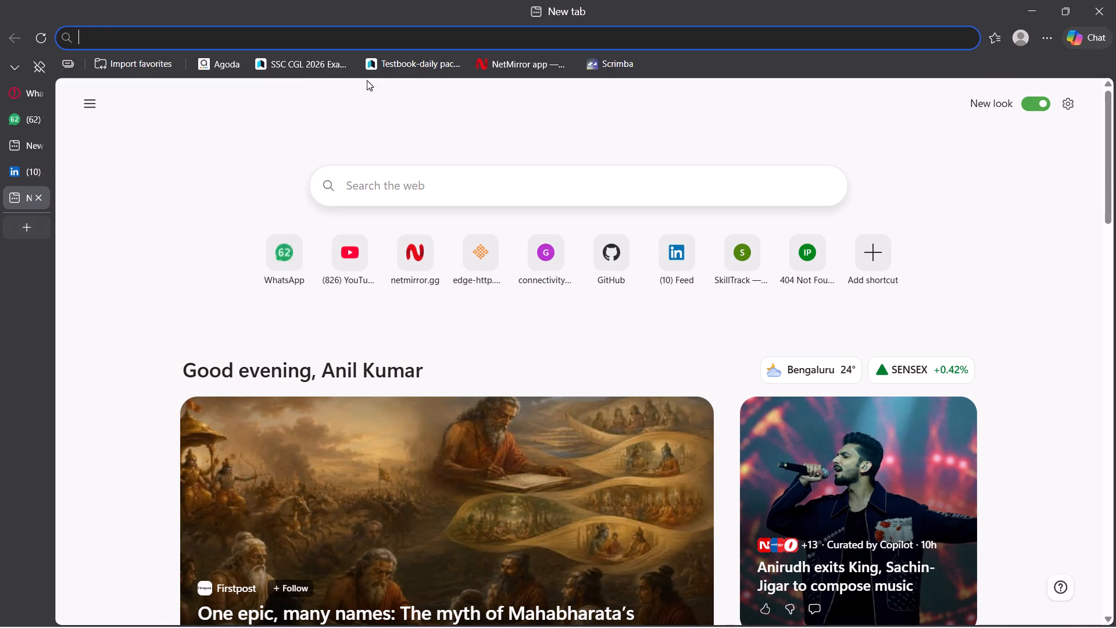
click(429, 38)
text(git)
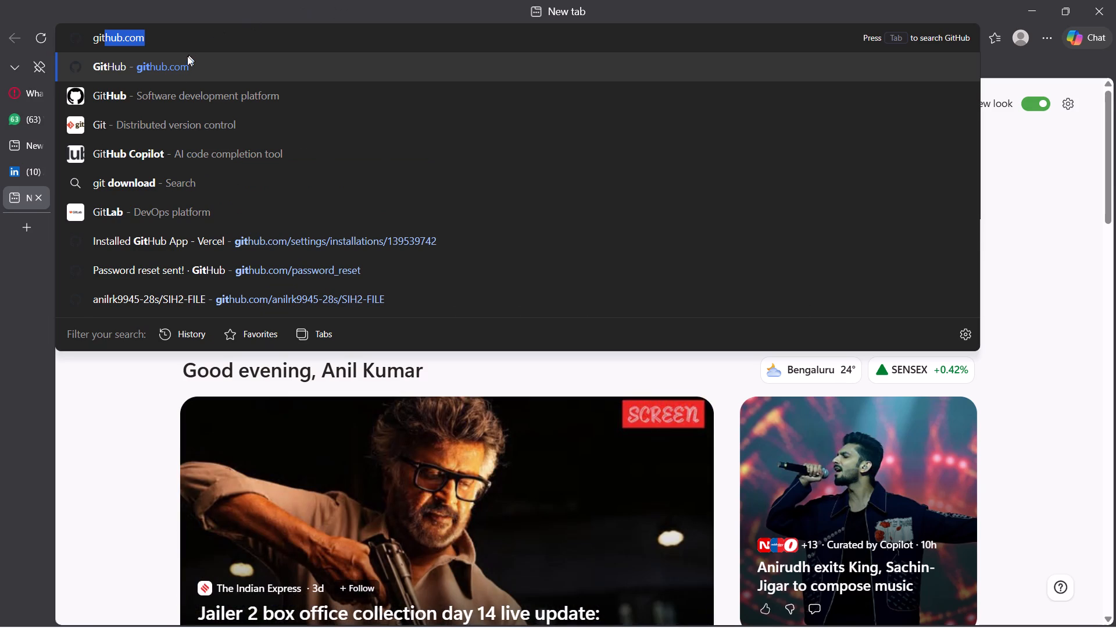
click(167, 72)
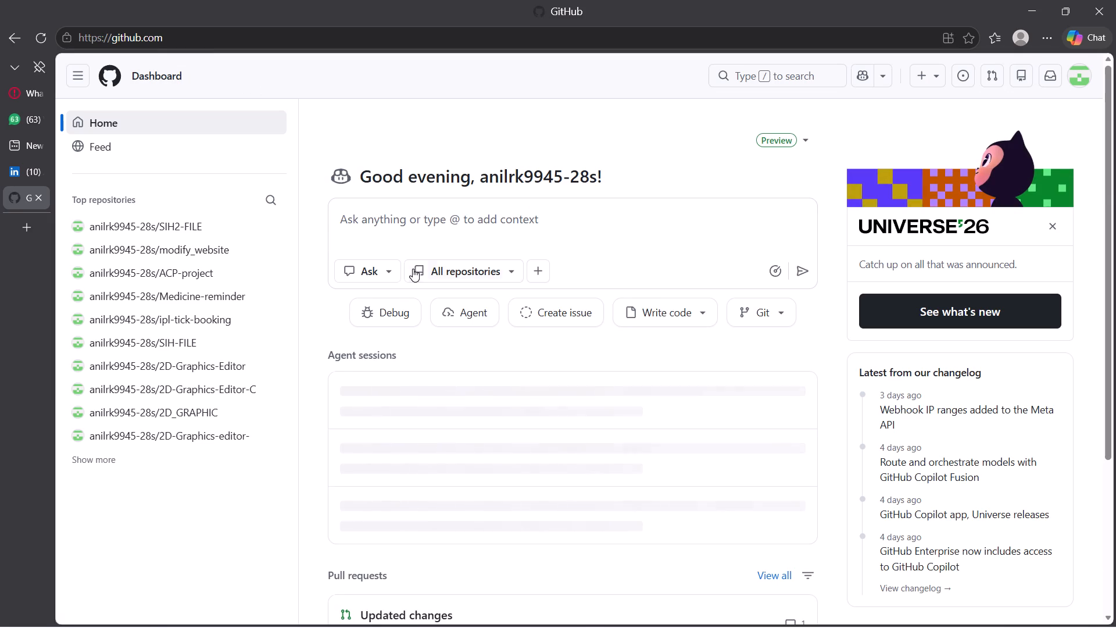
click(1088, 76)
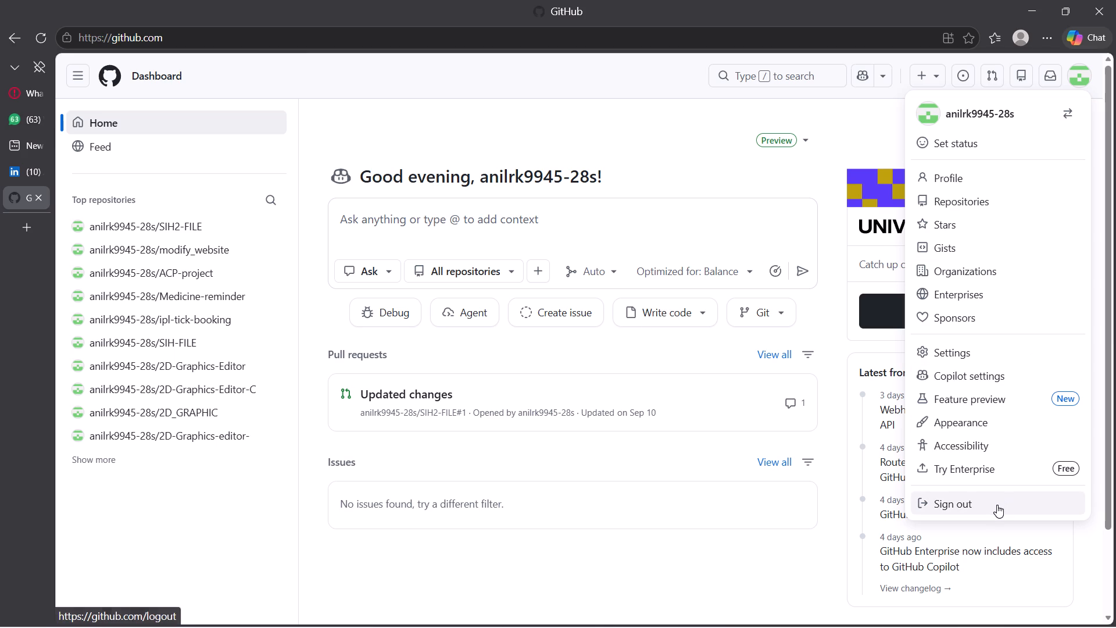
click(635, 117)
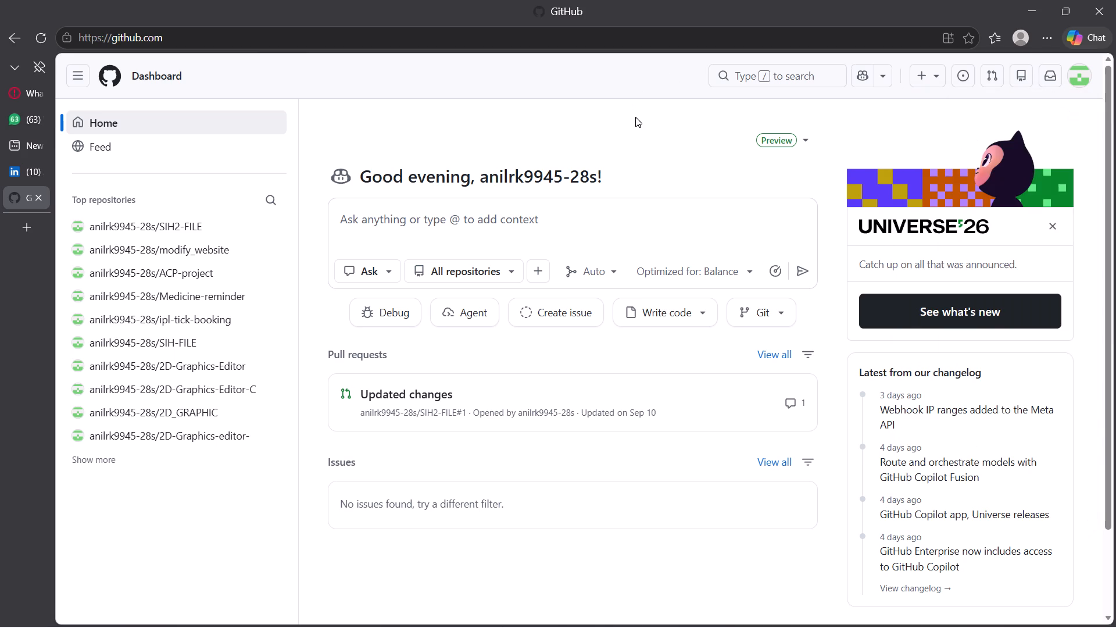
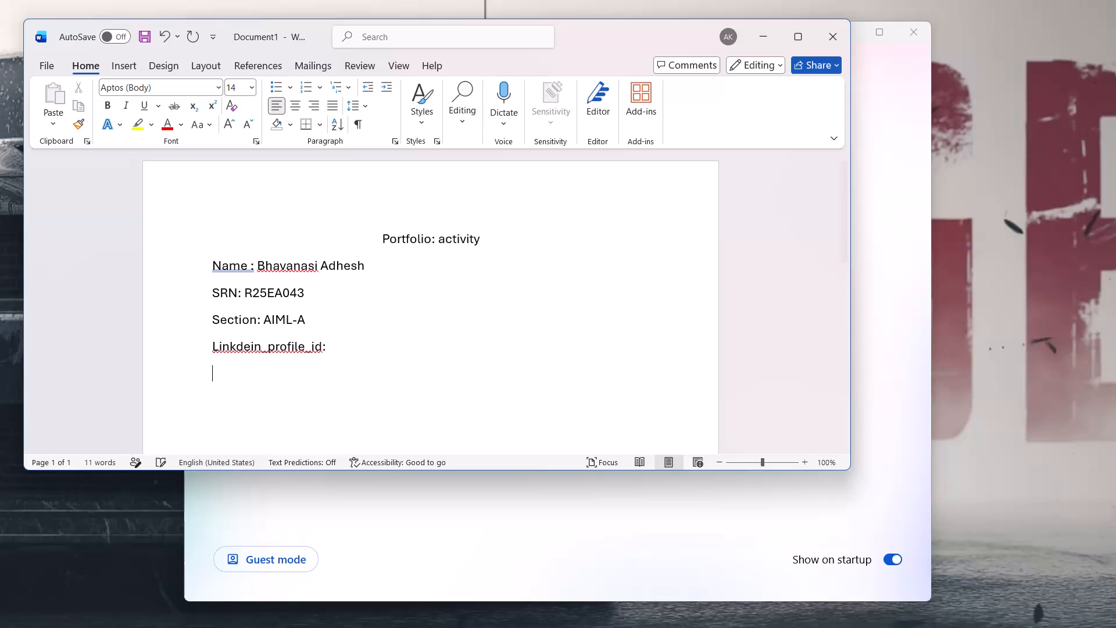
Start a new line reading "Github" below the LinkedIn profile line in the Word document.
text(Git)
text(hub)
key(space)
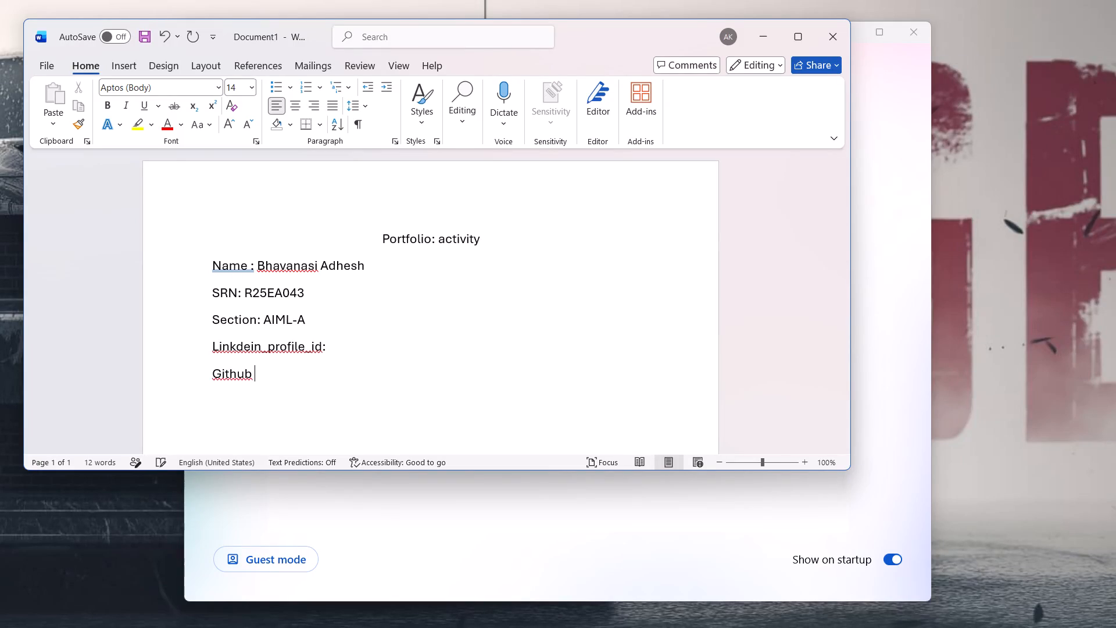
Complete the Github line's label so that it reads "Github_id:" followed by a space.
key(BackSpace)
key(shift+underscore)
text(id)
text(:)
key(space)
Try to paste the clipboard content after the "Github_id:" label.
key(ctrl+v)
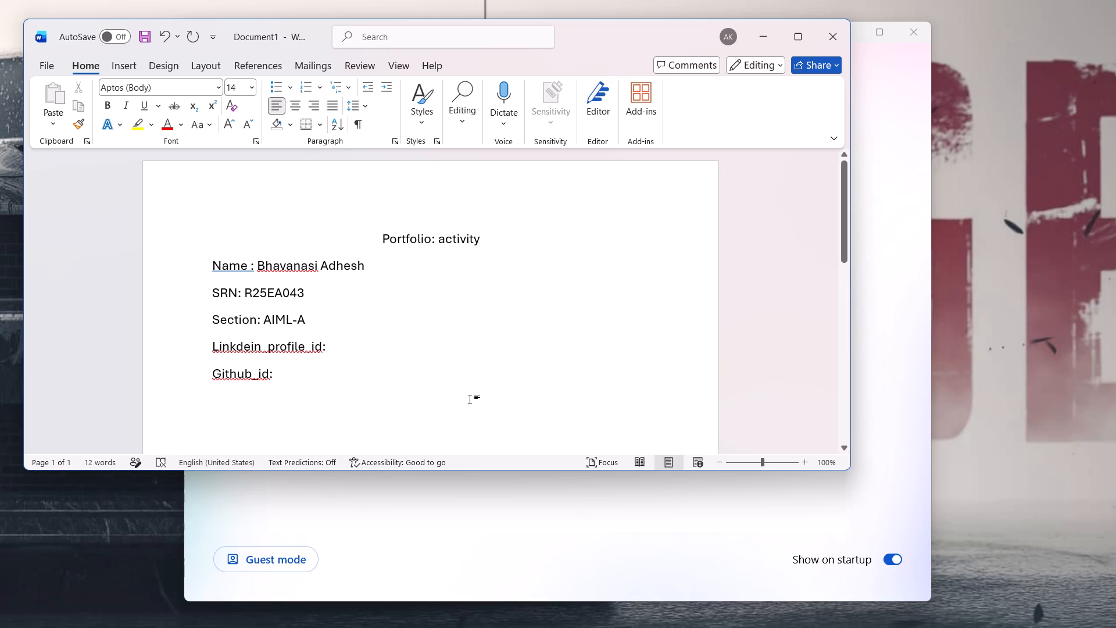
click(284, 375)
key(ctrl+v)
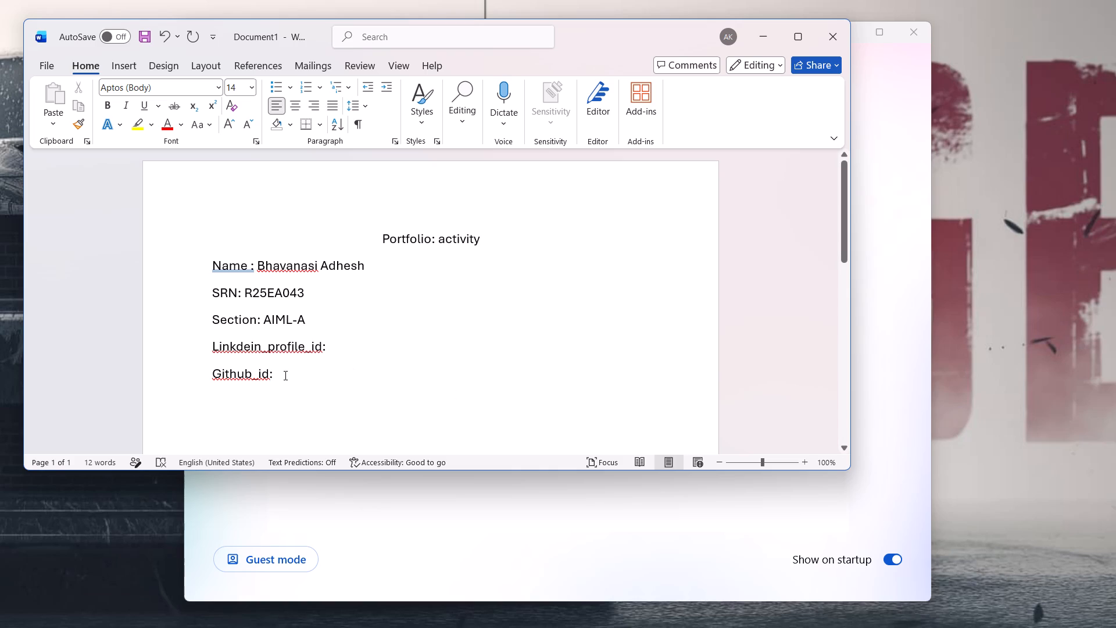
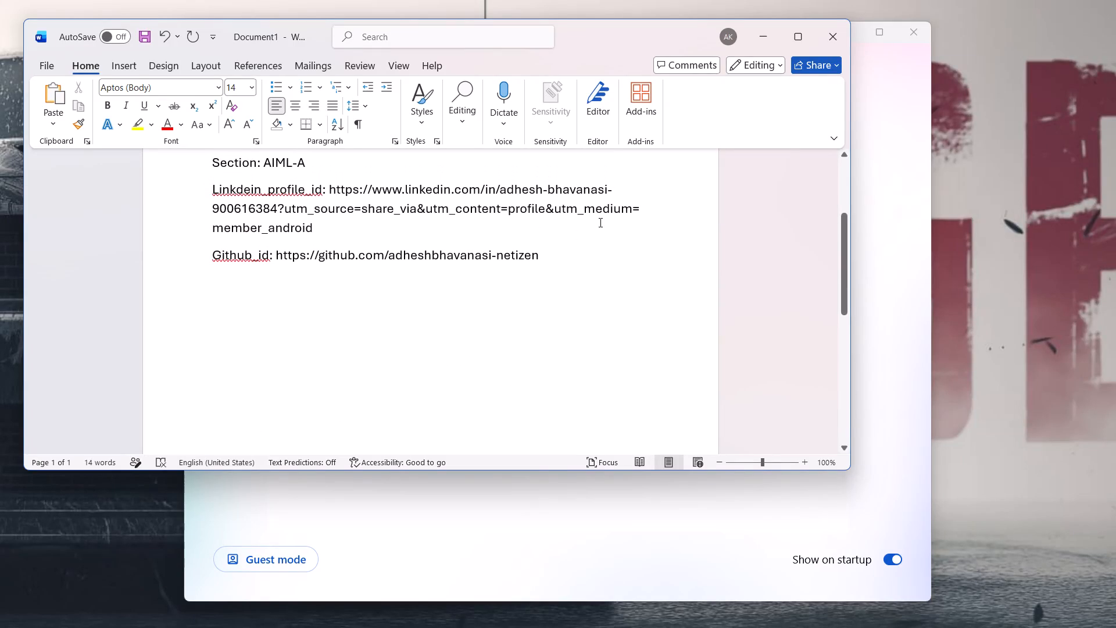
Turn the GitHub and LinkedIn profile addresses into live hyperlinks, adding a new line after each one.
click(557, 262)
key(Return)
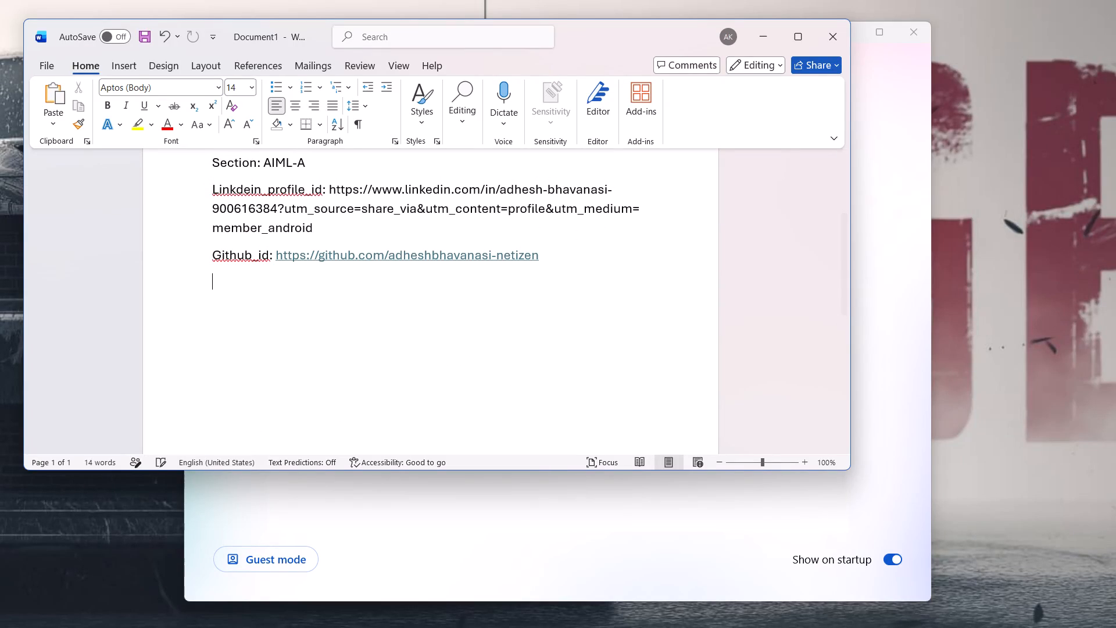
click(317, 228)
key(Return)
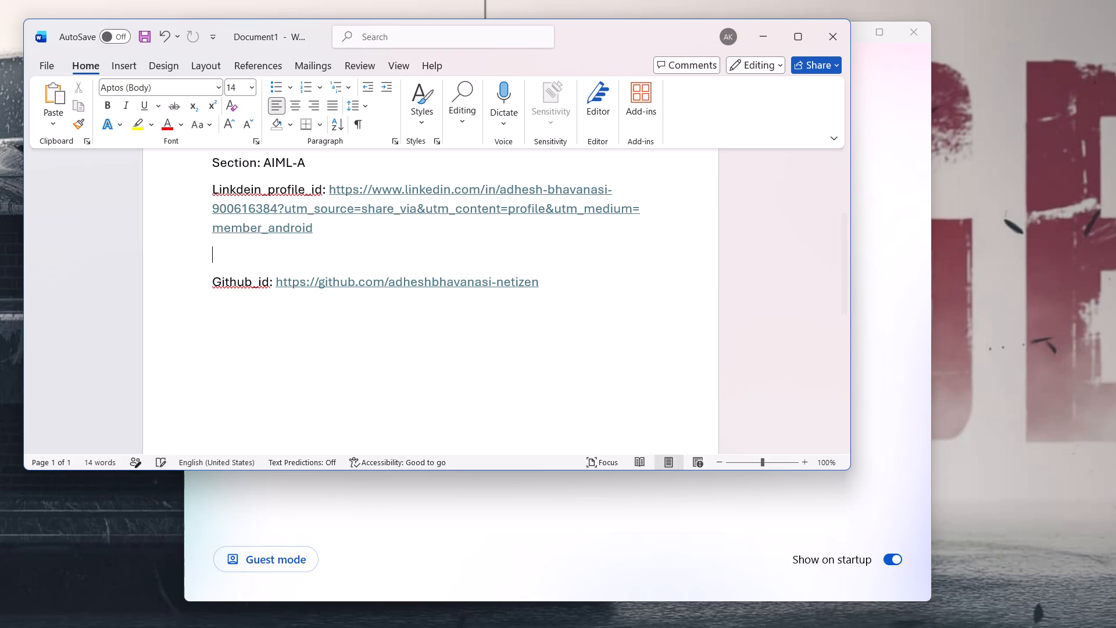
Add one more blank line below the Github_id line.
click(553, 283)
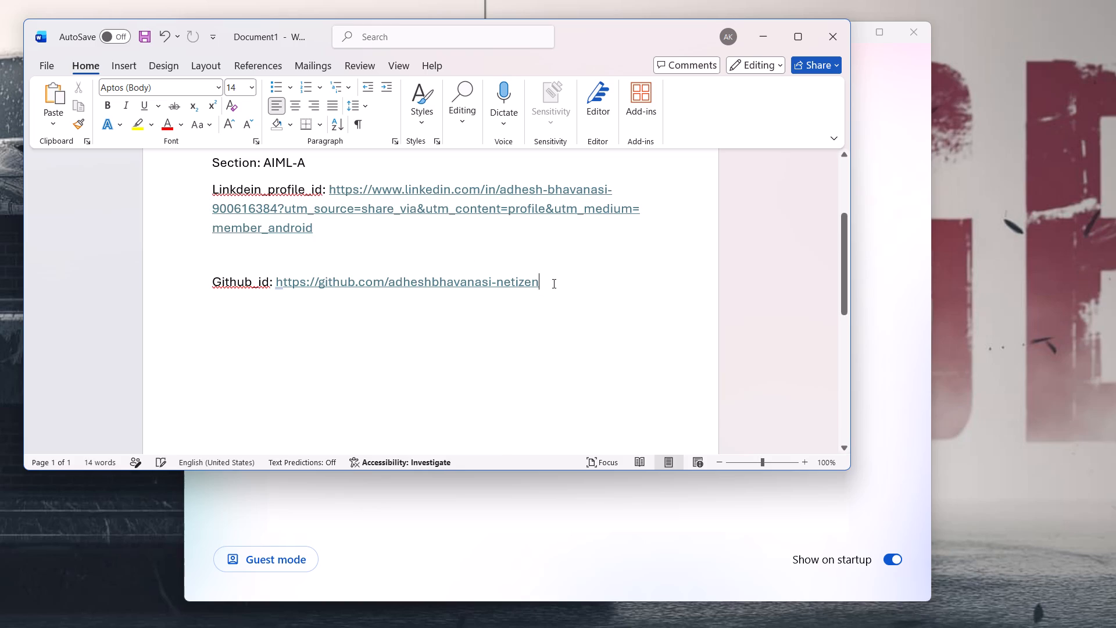
key(Return)
key(Return)
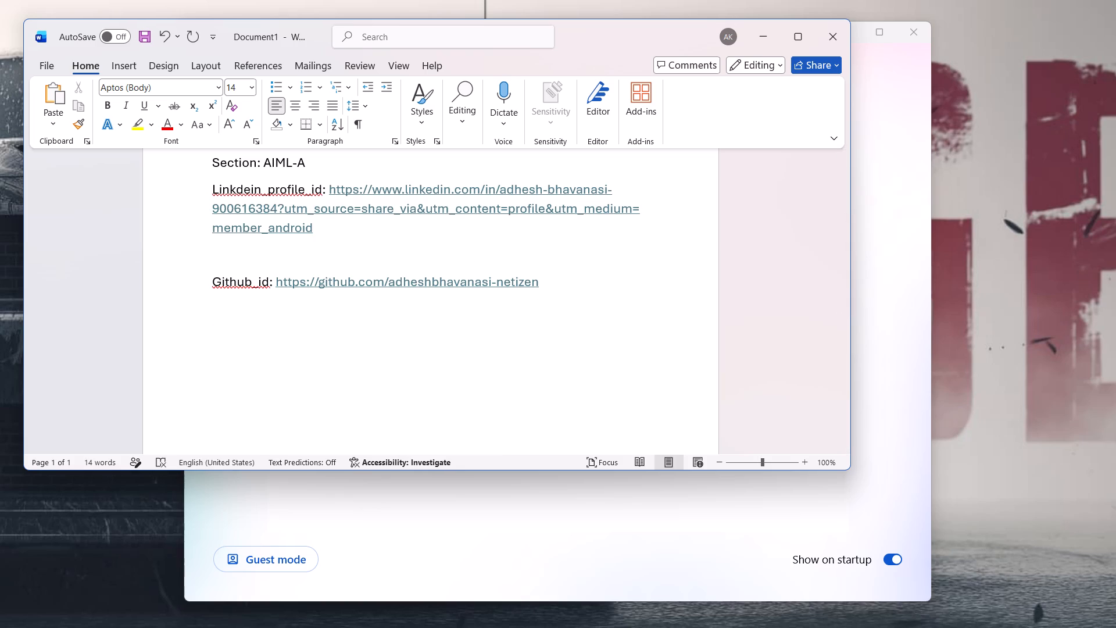
key(BackSpace)
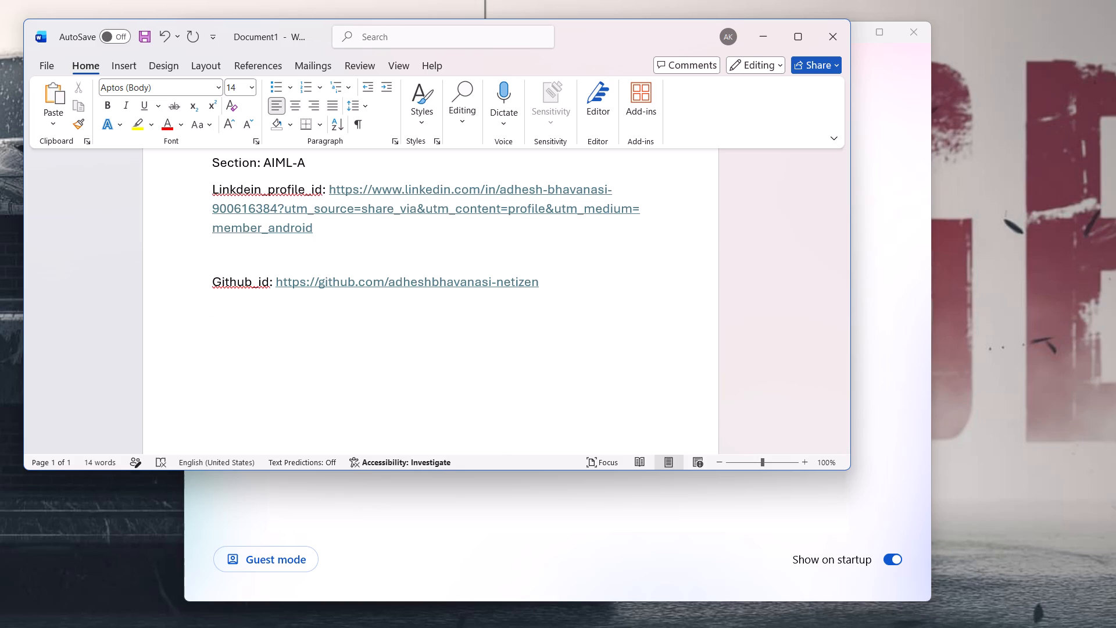
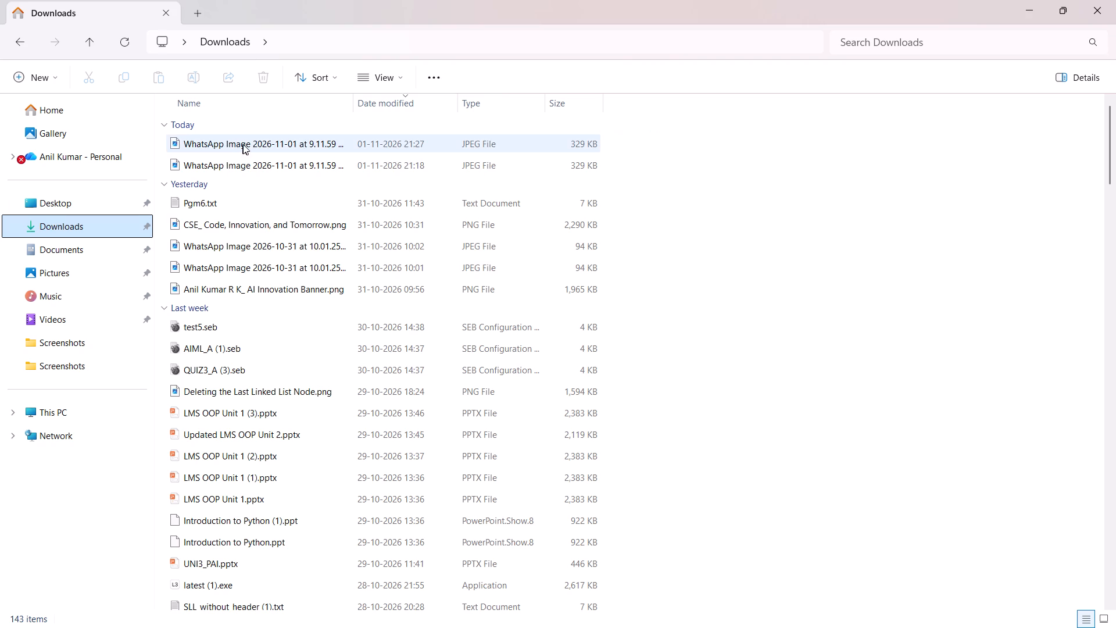
Copy the most recent WhatsApp image from Downloads and paste it at the GitHub profile line in the Word document.
right_click(246, 144)
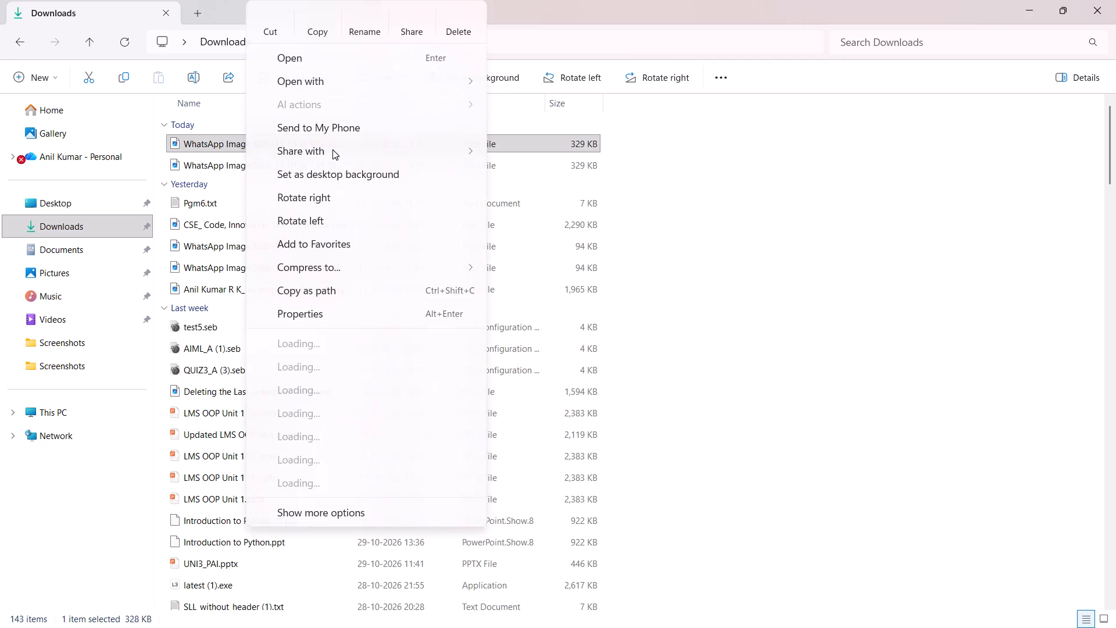
click(315, 9)
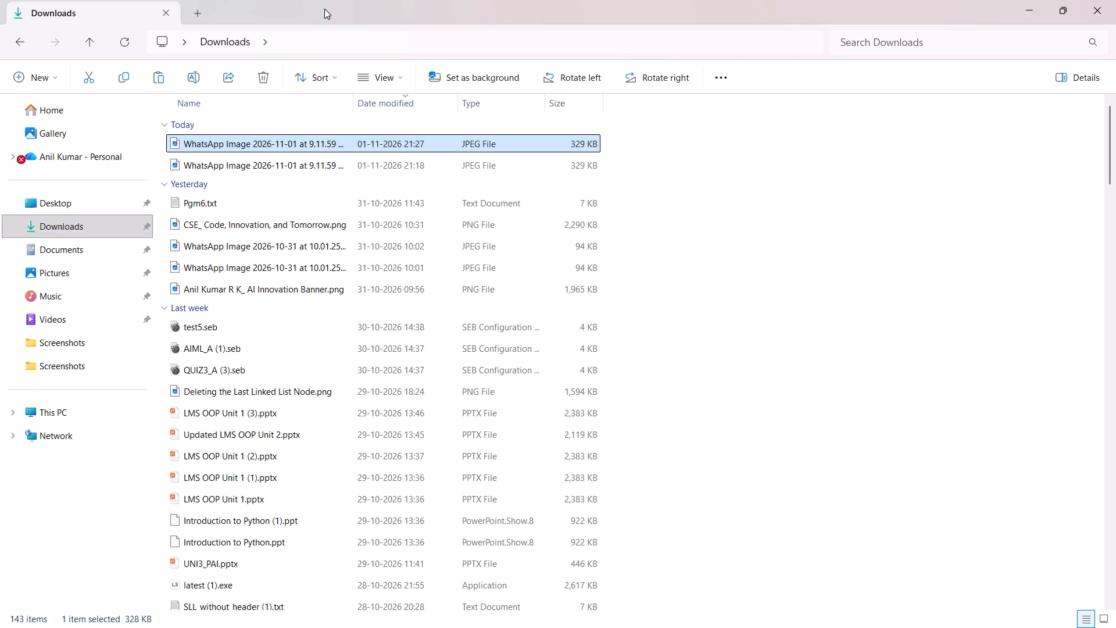
click(1035, 2)
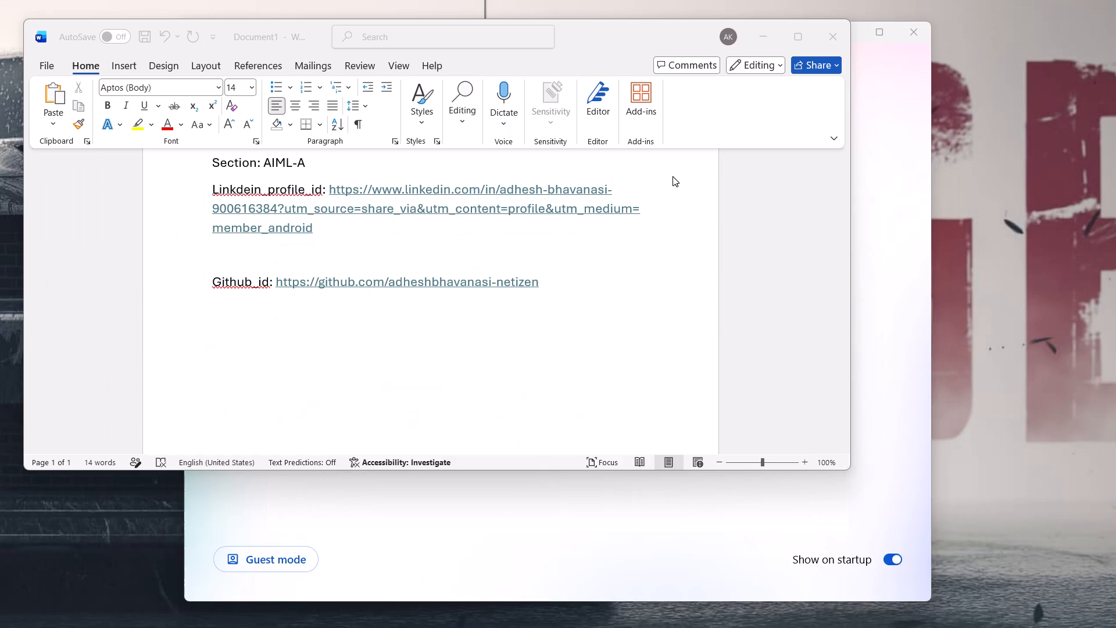
click(392, 295)
key(ctrl+v)
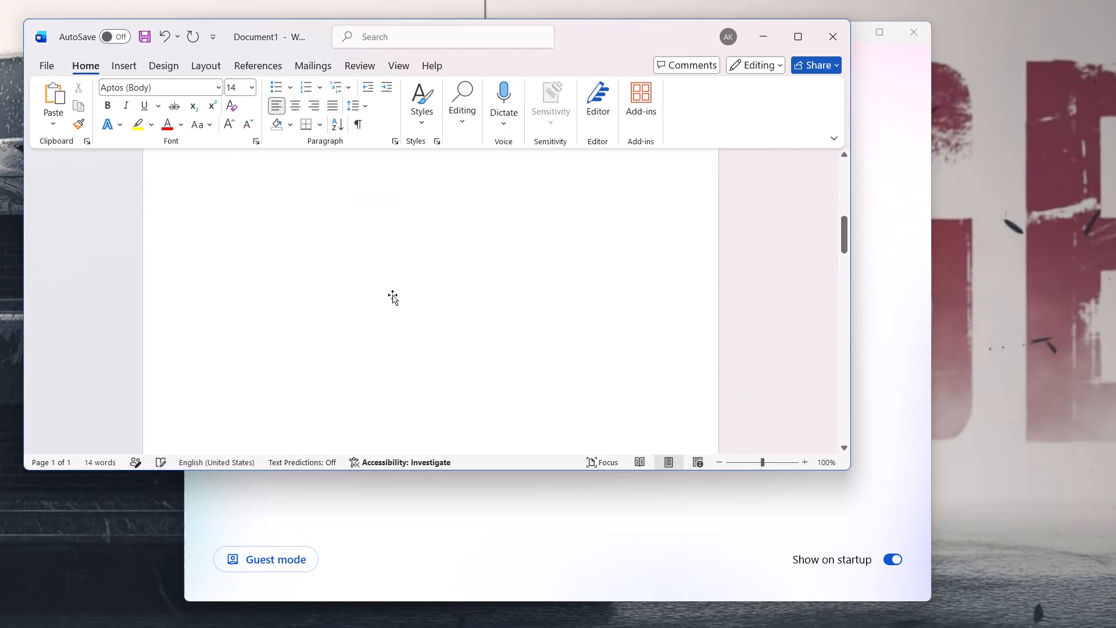
Start a label reading "Enanched_" two lines below the GitHub profile address.
scroll(392, 295, up, 3)
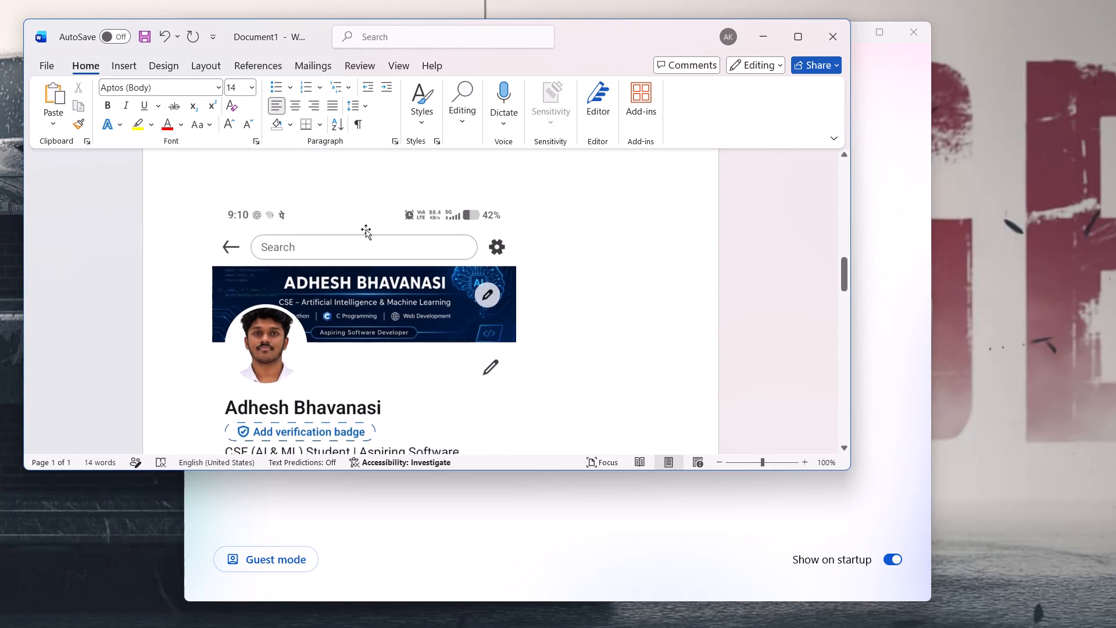
scroll(366, 229, up, 3)
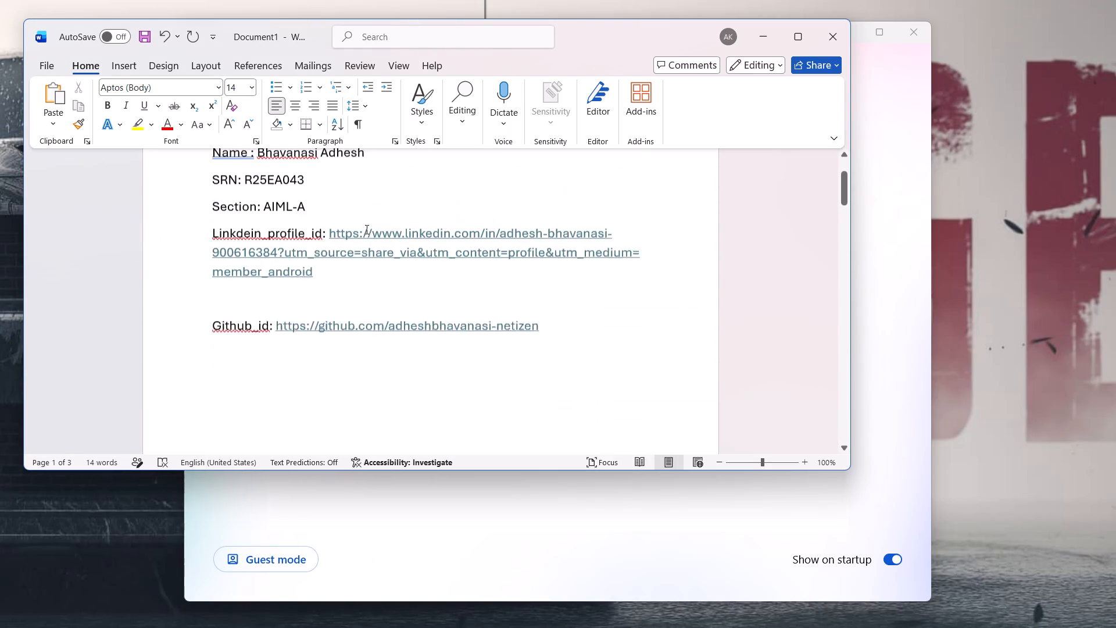
scroll(366, 229, up, 1)
click(556, 246)
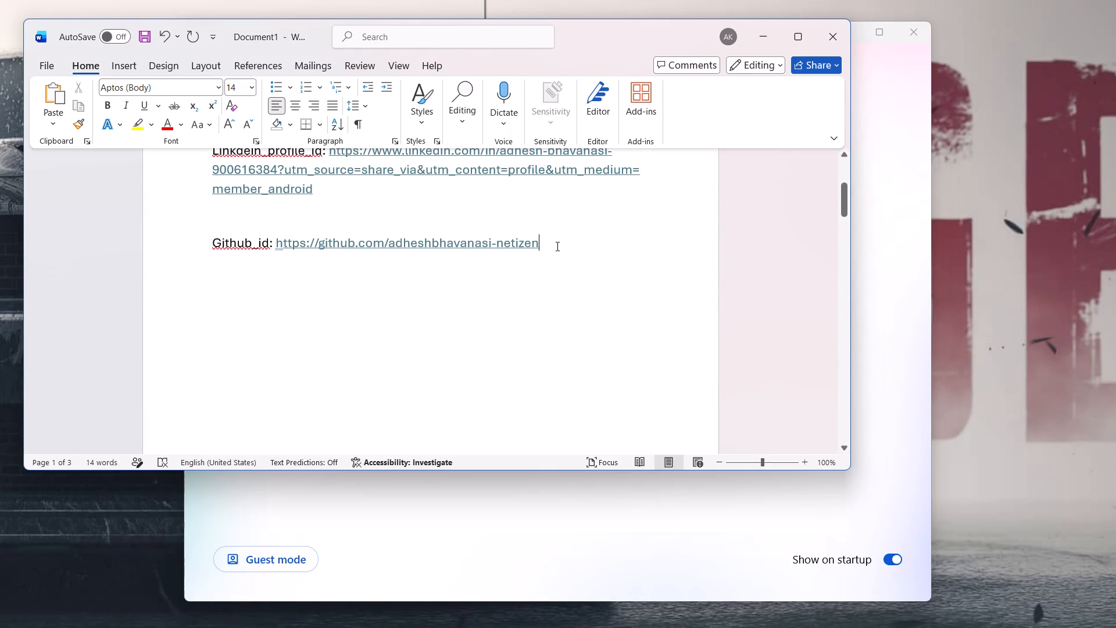
key(Return)
key(Return)
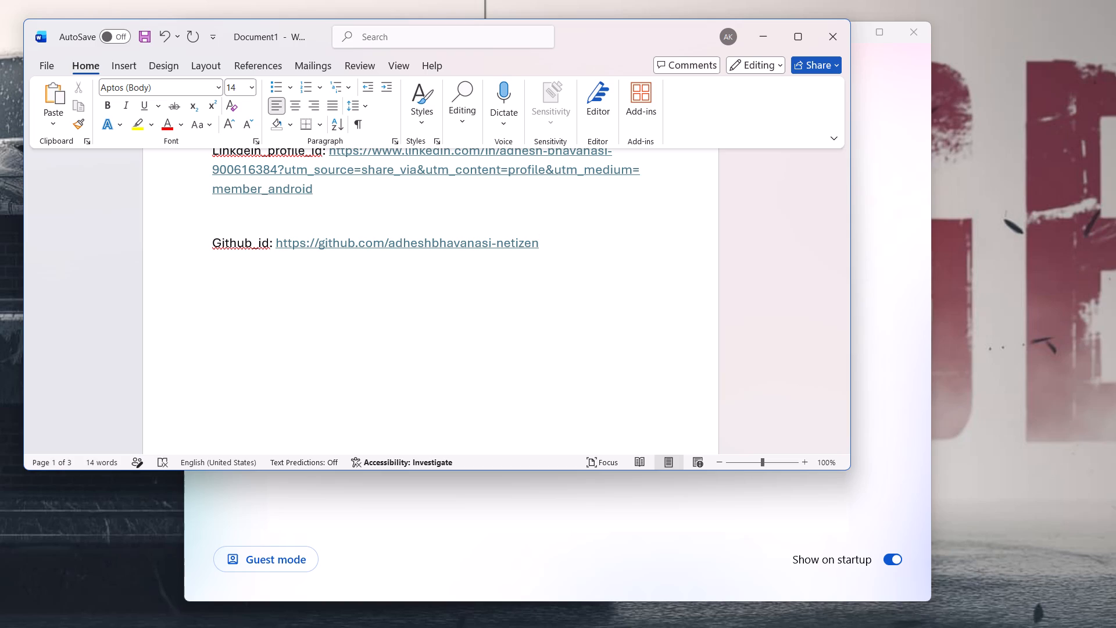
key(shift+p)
Replace the single letter below the Github_id line with the label "Enanched_profile".
key(BackSpace)
key(shift+e)
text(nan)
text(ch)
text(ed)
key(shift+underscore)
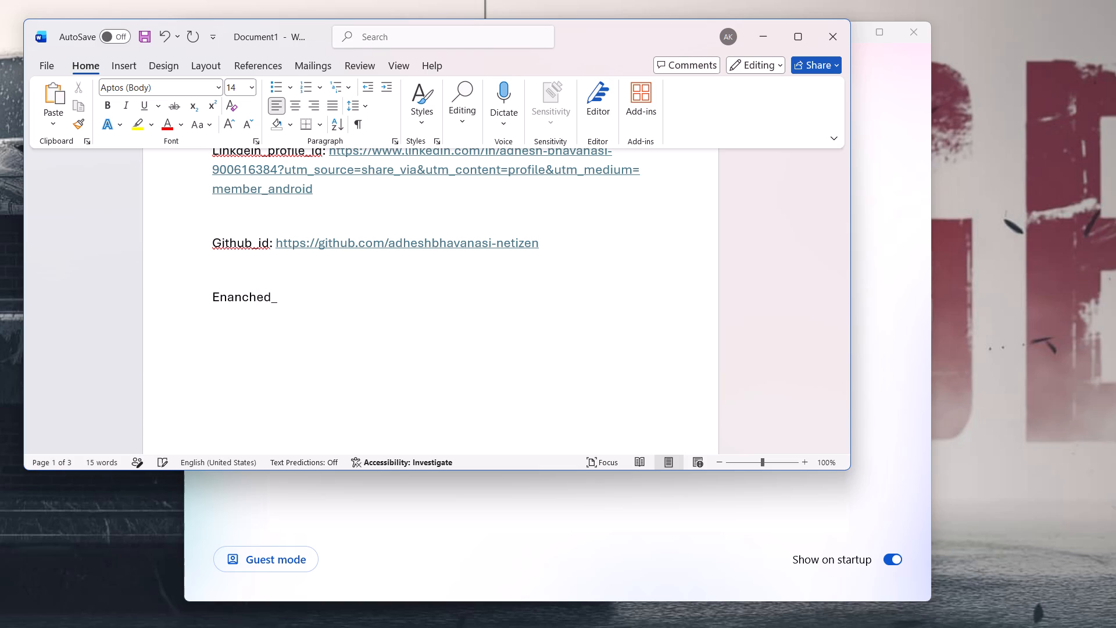
text(profile)
Insert "linkedin_" before "profile" in the new label so it reads "Enanched_linkedin_profile".
key(Left)
key(Left)
key(Left)
key(Left)
key(Left)
key(Left)
key(Left)
text(link)
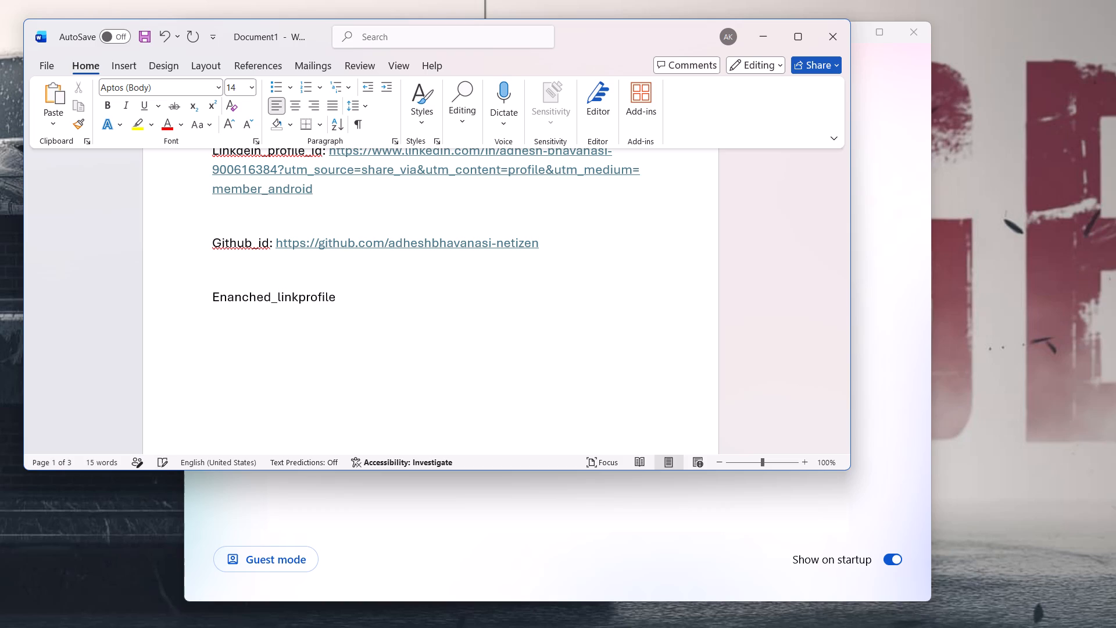
text(dein)
key(space)
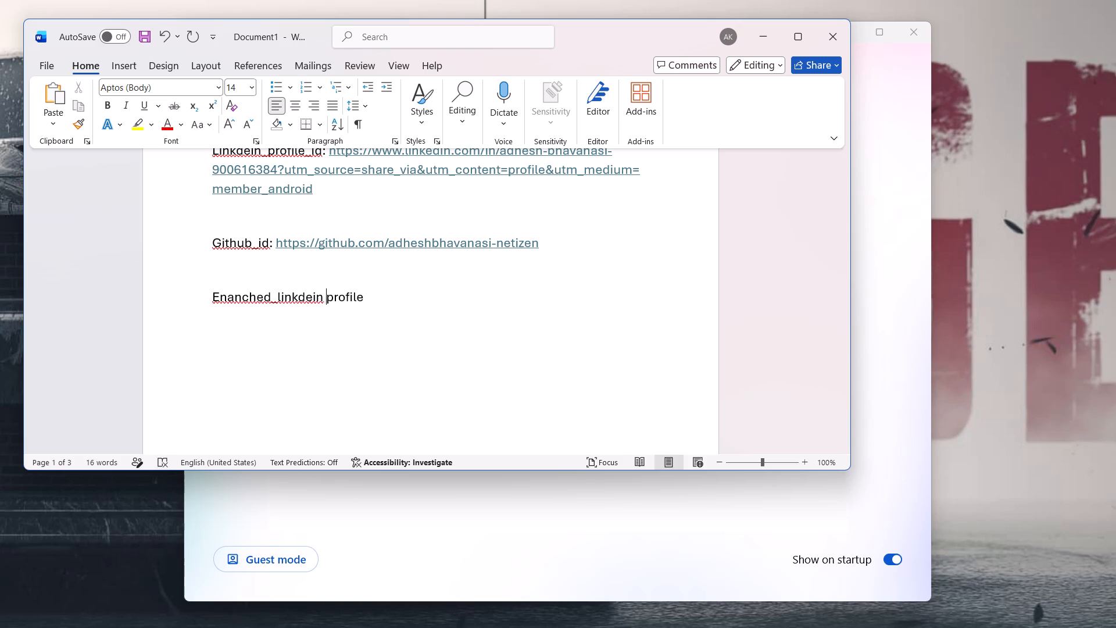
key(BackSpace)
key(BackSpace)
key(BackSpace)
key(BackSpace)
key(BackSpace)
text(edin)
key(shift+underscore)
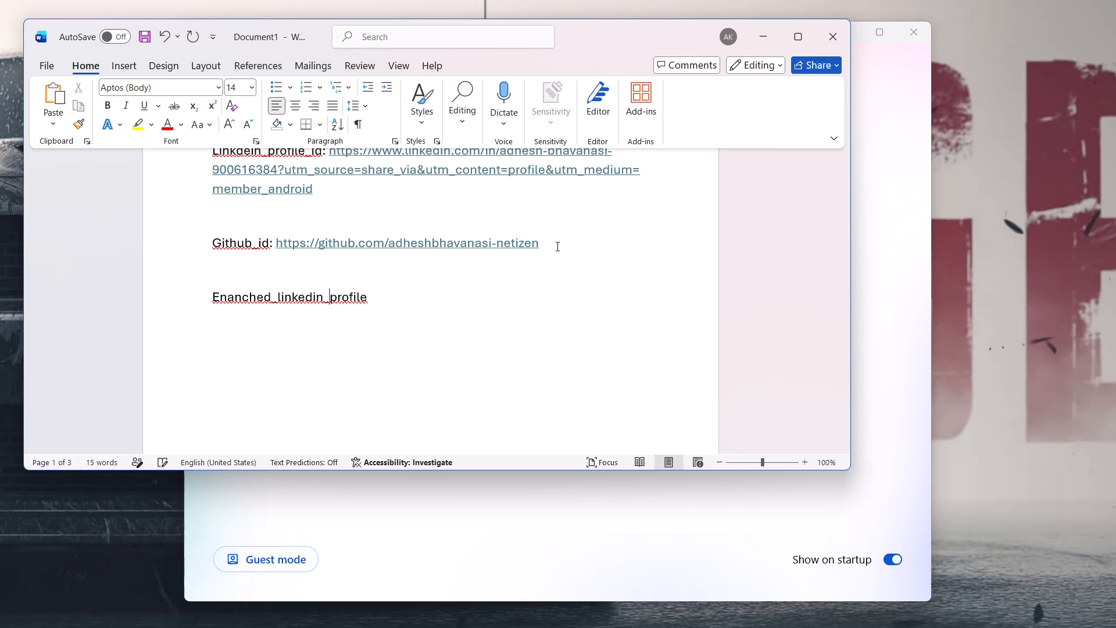
Add a colon at the end of the "Enanched_linkedin_profile" label.
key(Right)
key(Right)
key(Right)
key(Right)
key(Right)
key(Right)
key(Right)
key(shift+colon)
Start a new line below the LinkedIn profile screenshot and begin a label there with "POST_".
scroll(556, 246, down, 2)
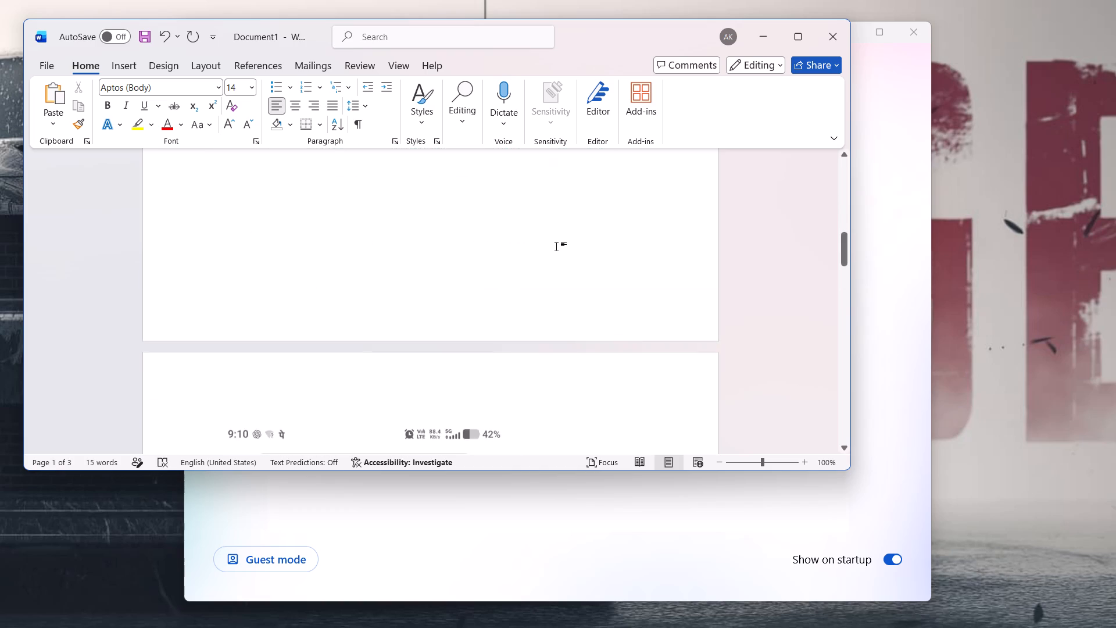
scroll(556, 246, down, 5)
click(524, 211)
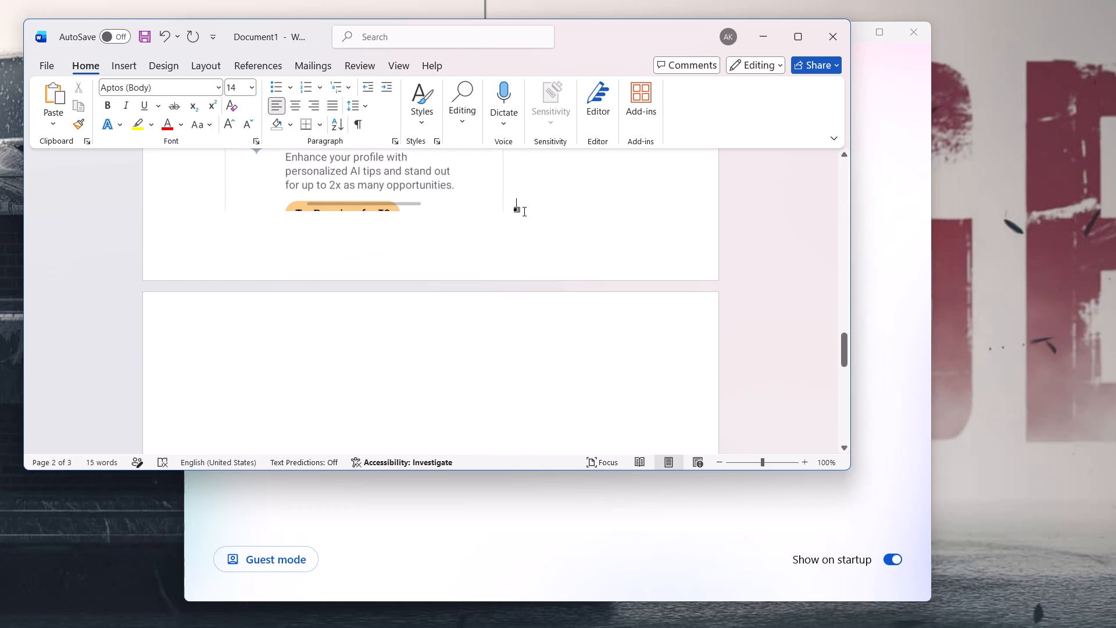
key(Return)
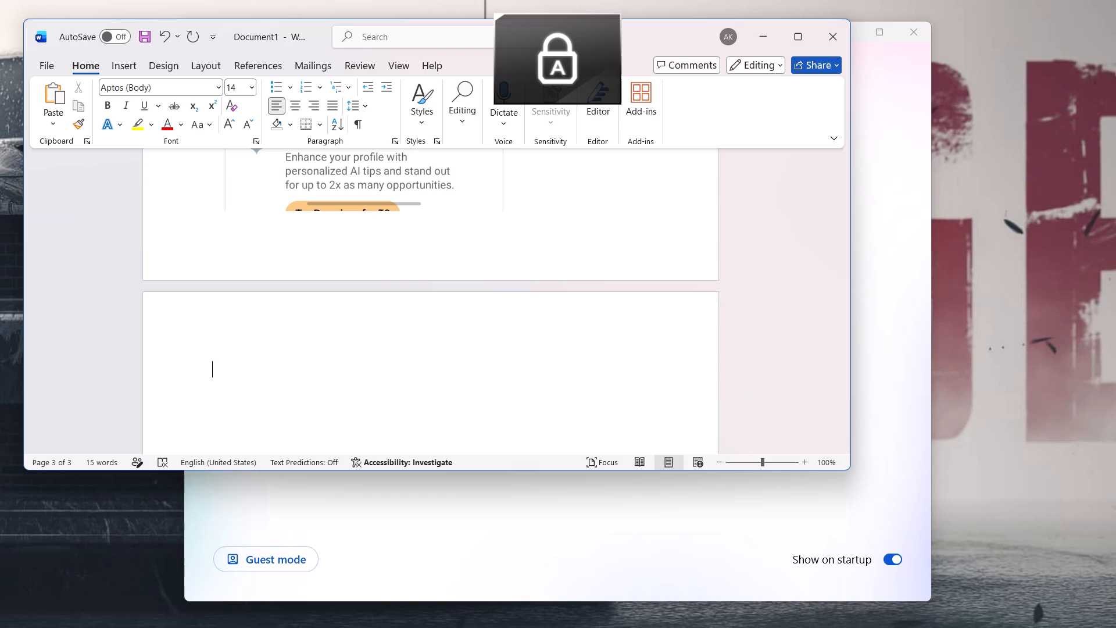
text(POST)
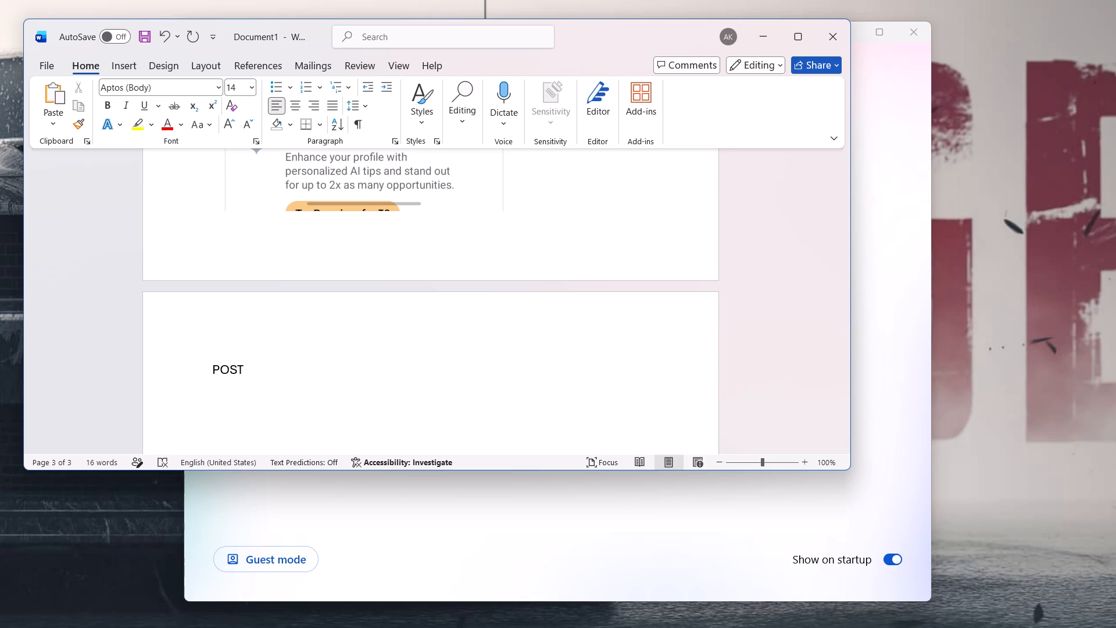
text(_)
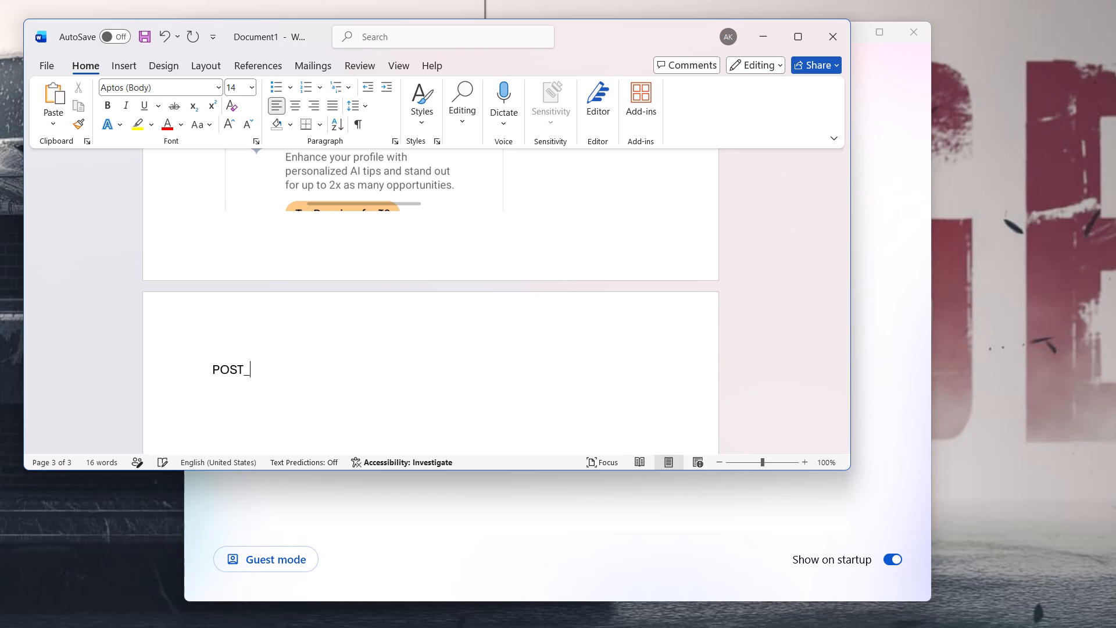
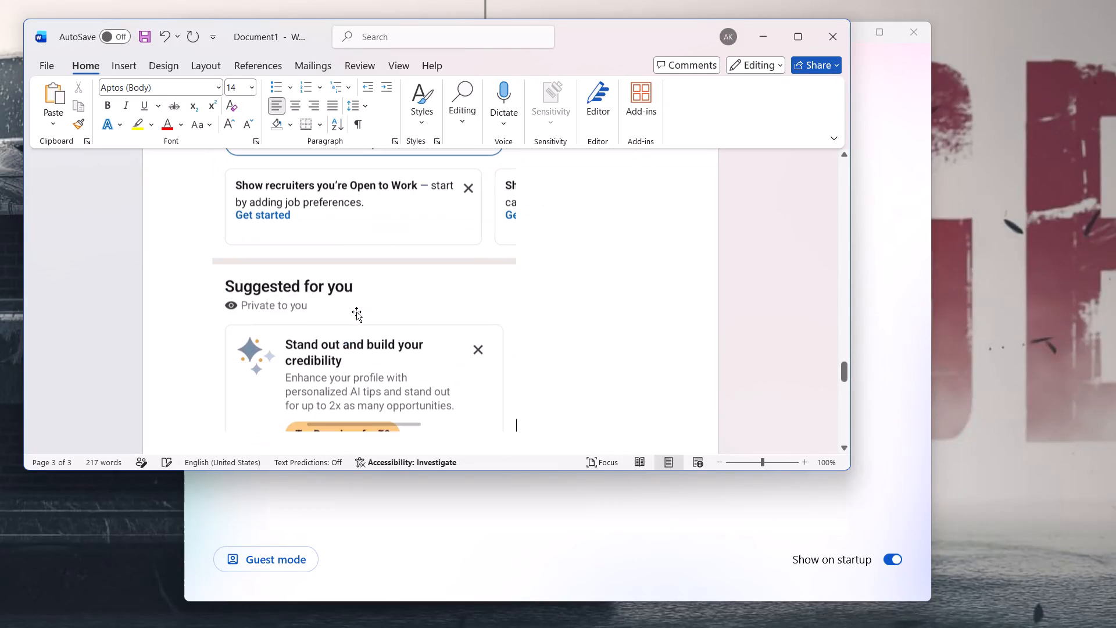
Cut the LinkedIn profile screenshot from its current place in the Word document.
scroll(356, 312, up, 1)
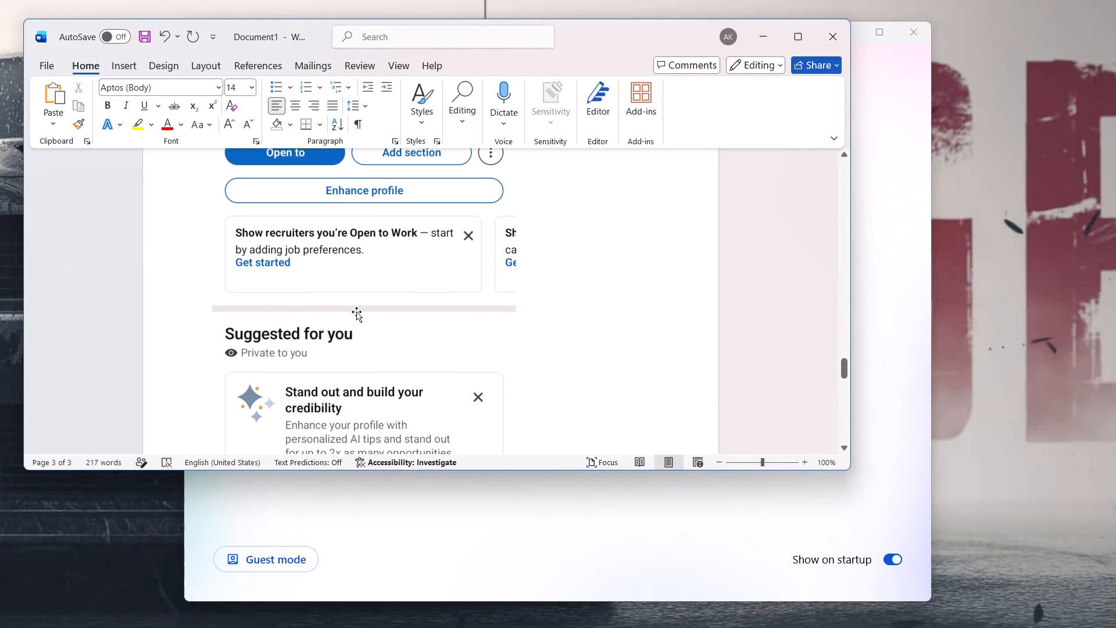
click(356, 312)
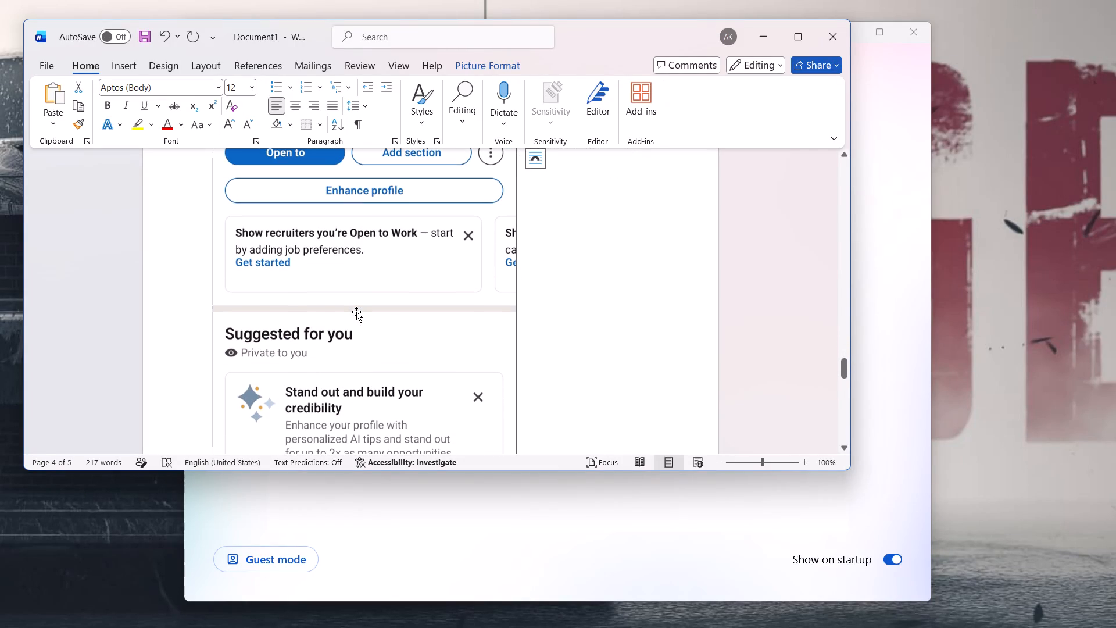
right_click(356, 312)
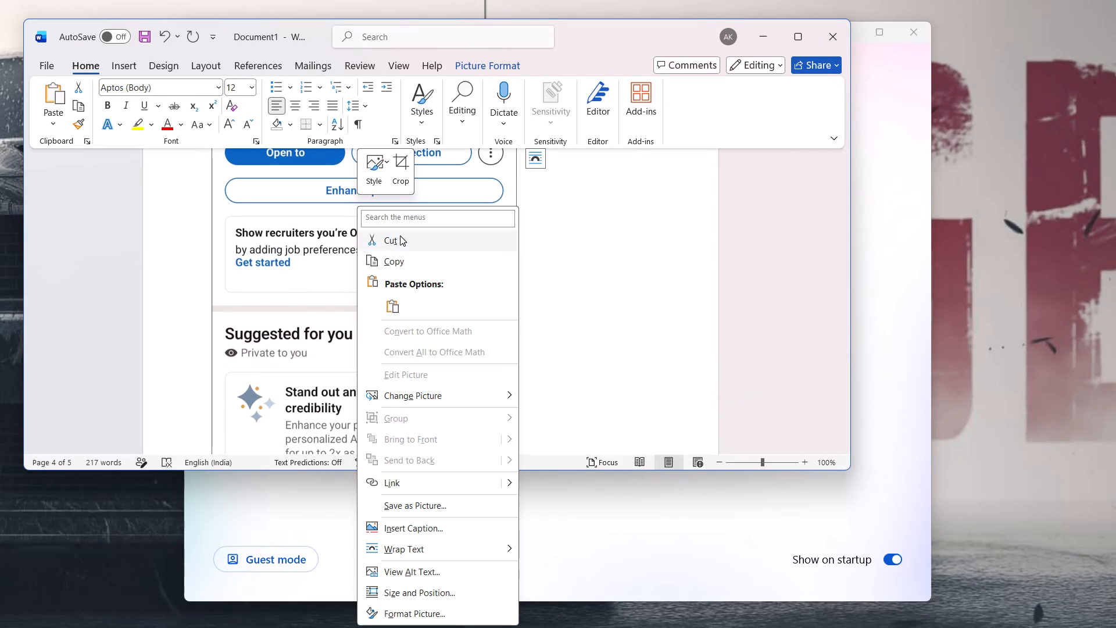
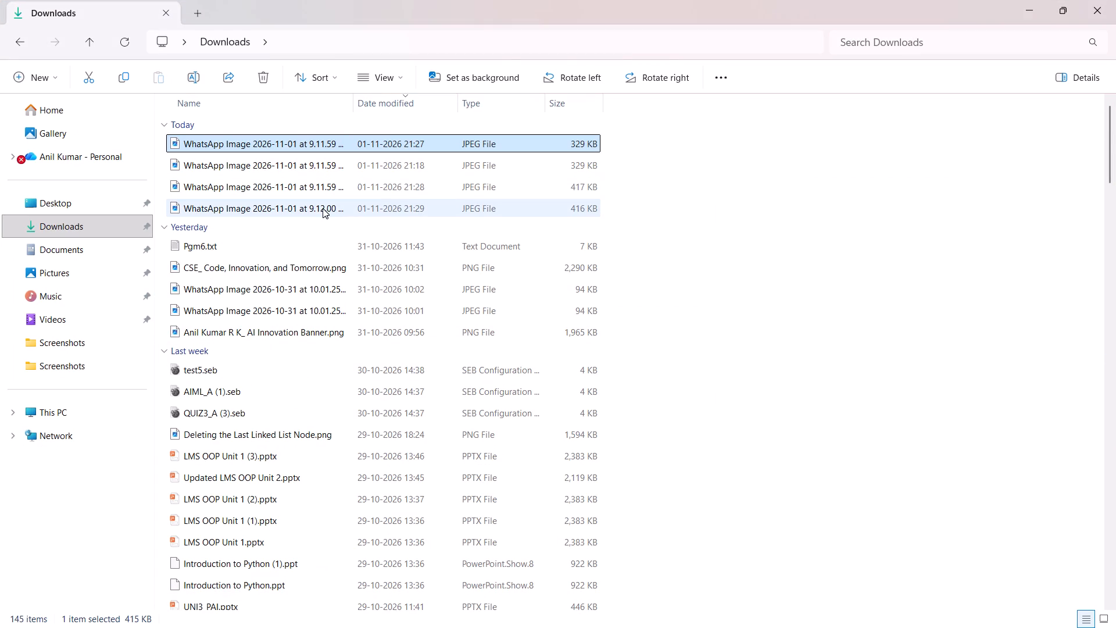
right_click(323, 208)
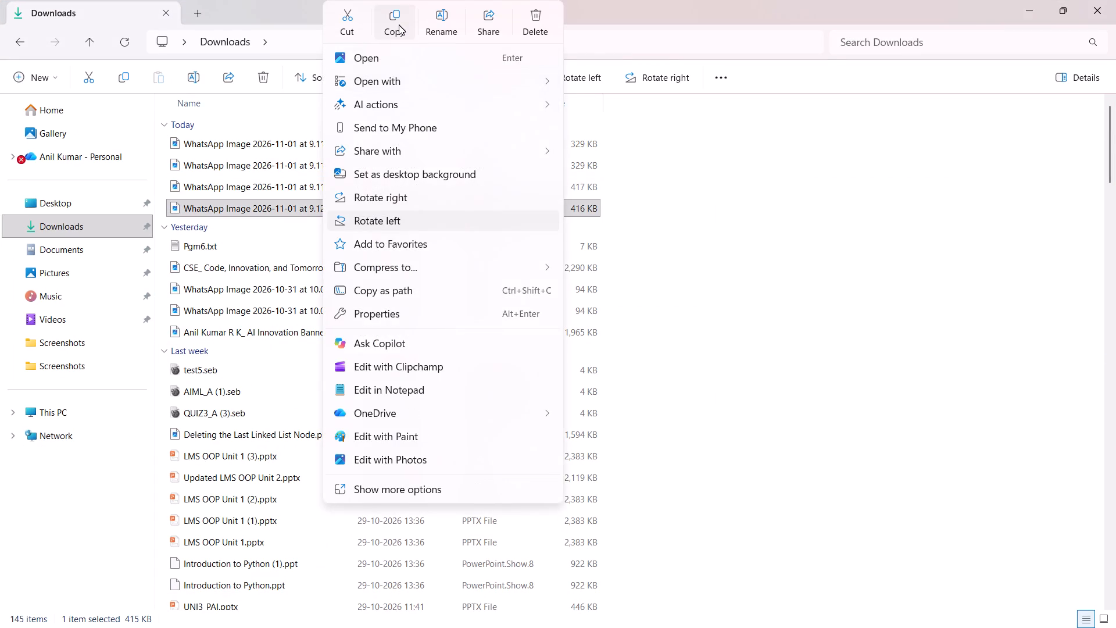
click(399, 26)
click(1020, 7)
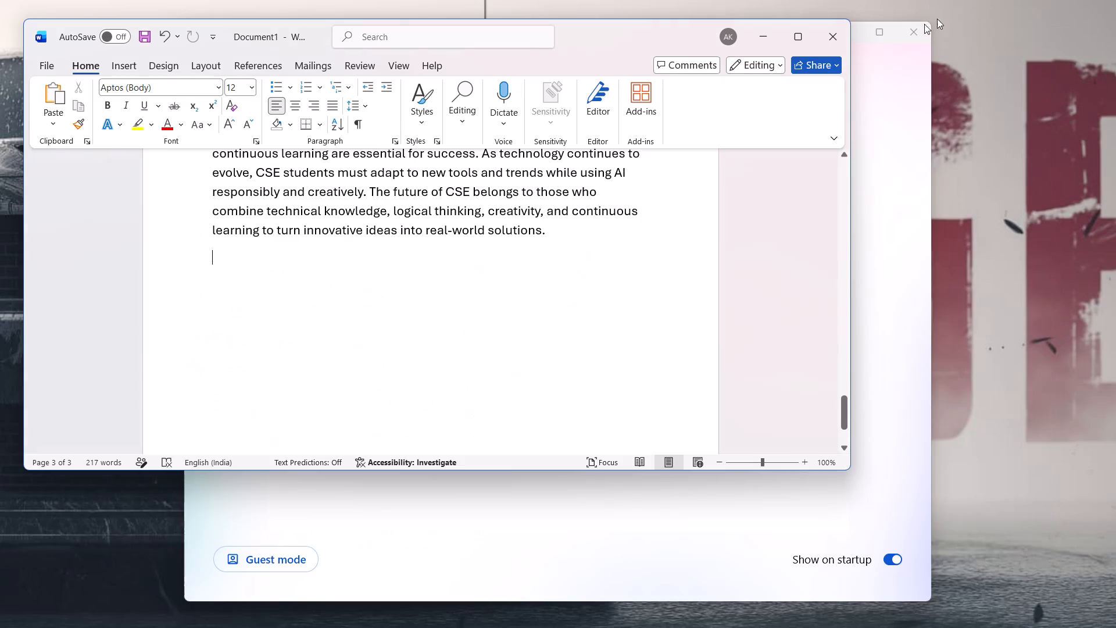
click(419, 250)
key(ctrl+v)
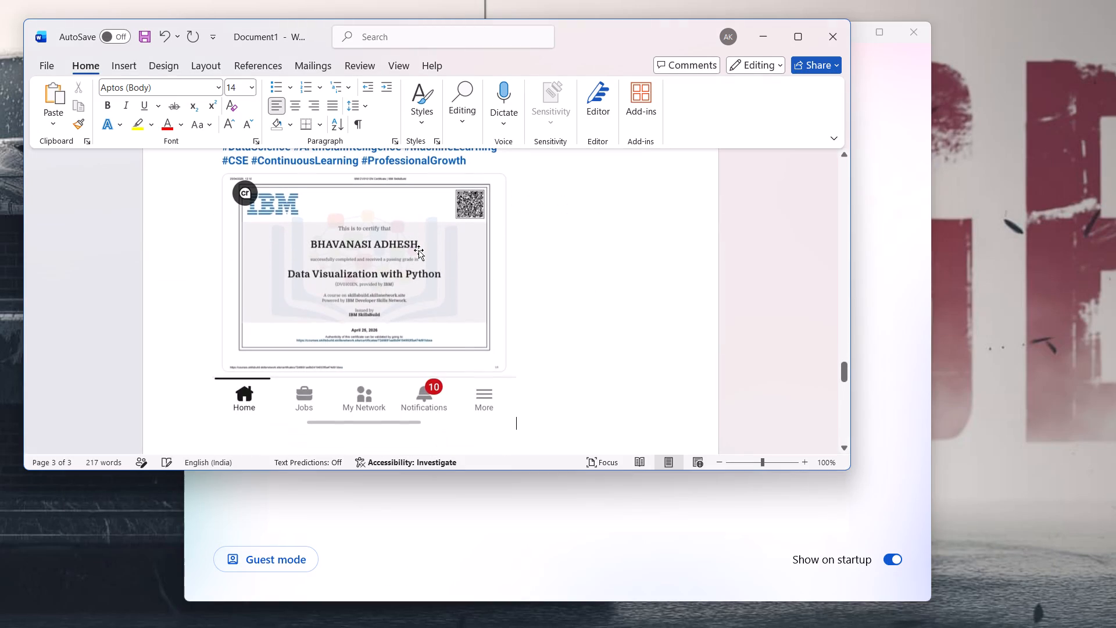
Add two blank lines after the closing CSE paragraph ending "real-world solutions.", above the pasted post screenshot.
scroll(419, 250, up, 2)
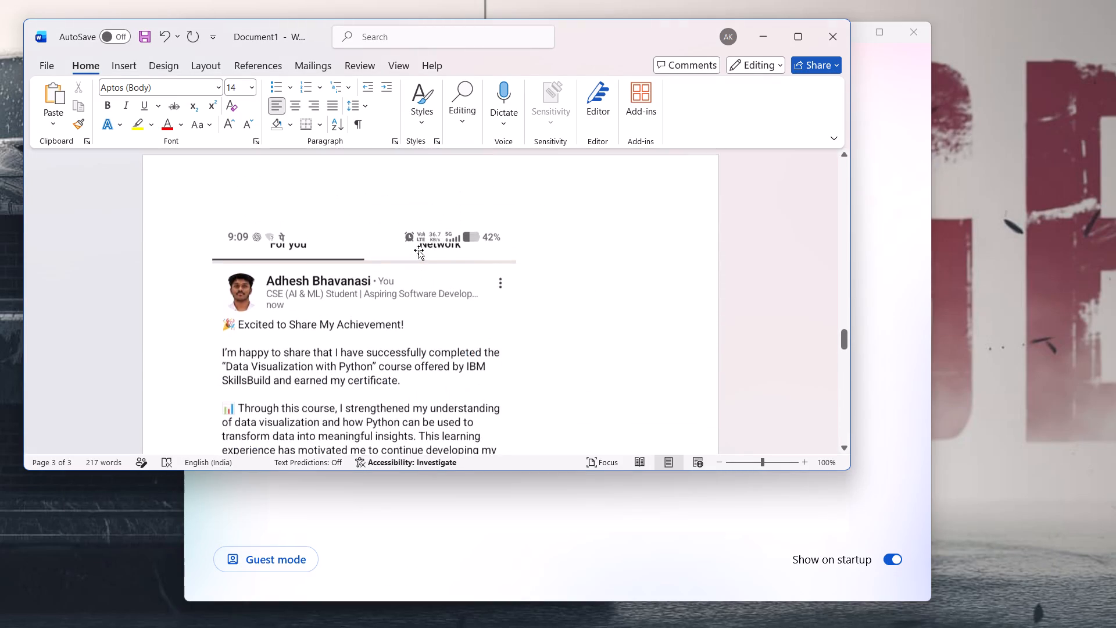
scroll(419, 250, up, 2)
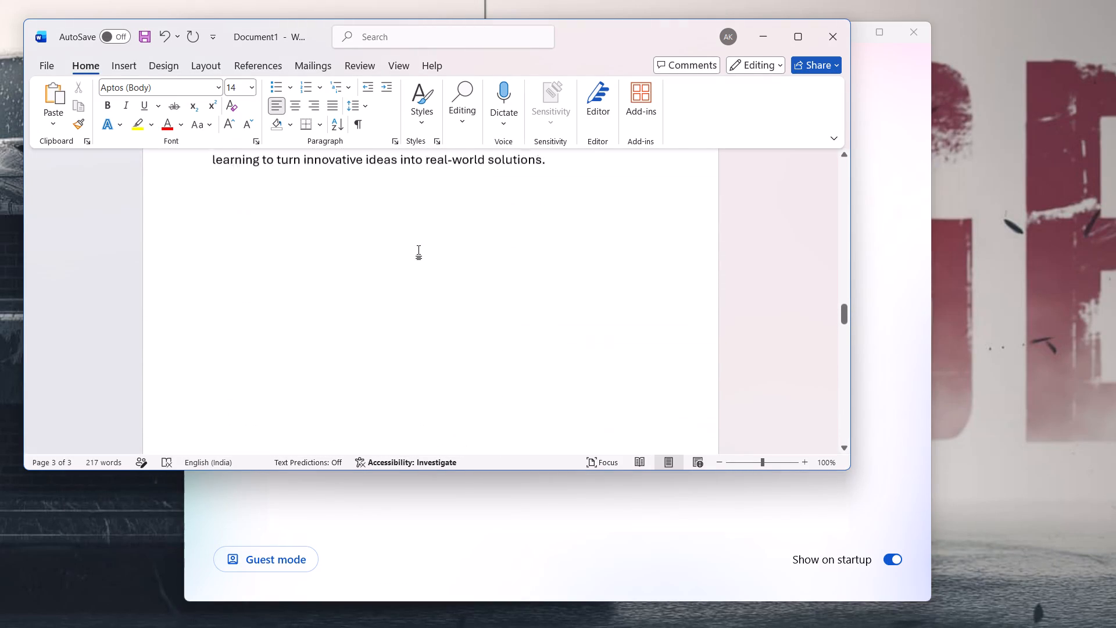
scroll(419, 250, up, 1)
click(556, 277)
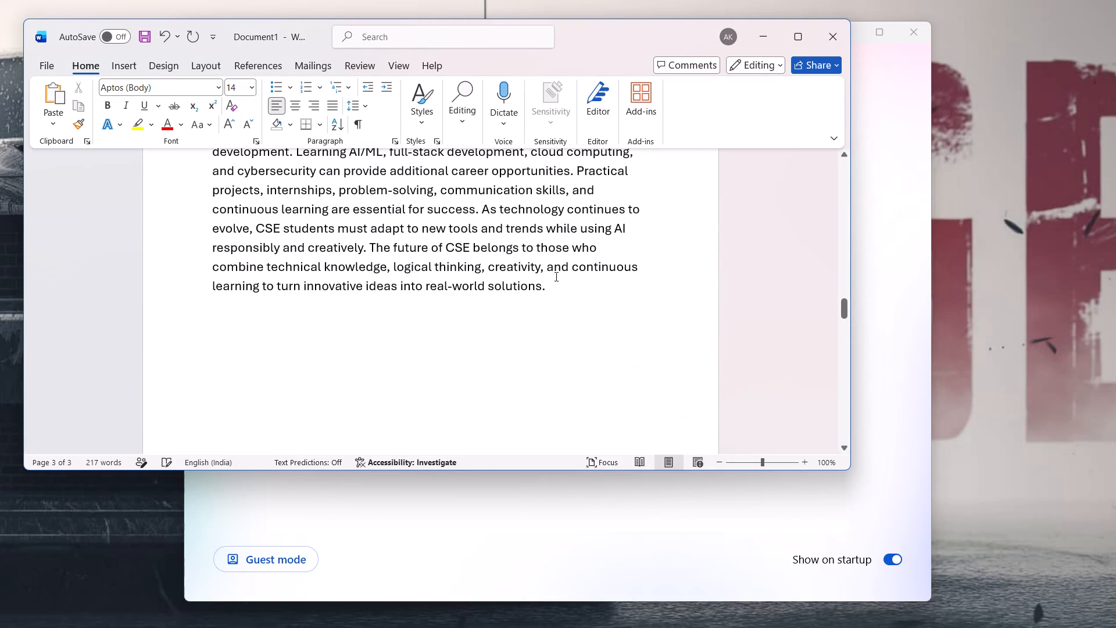
key(Return)
key(Return)
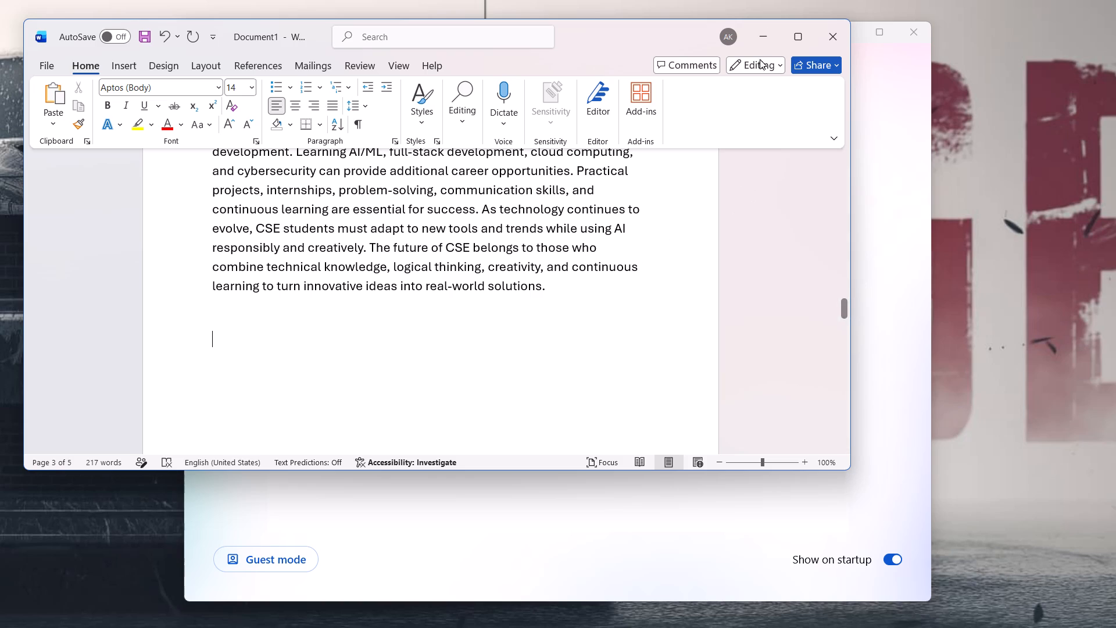
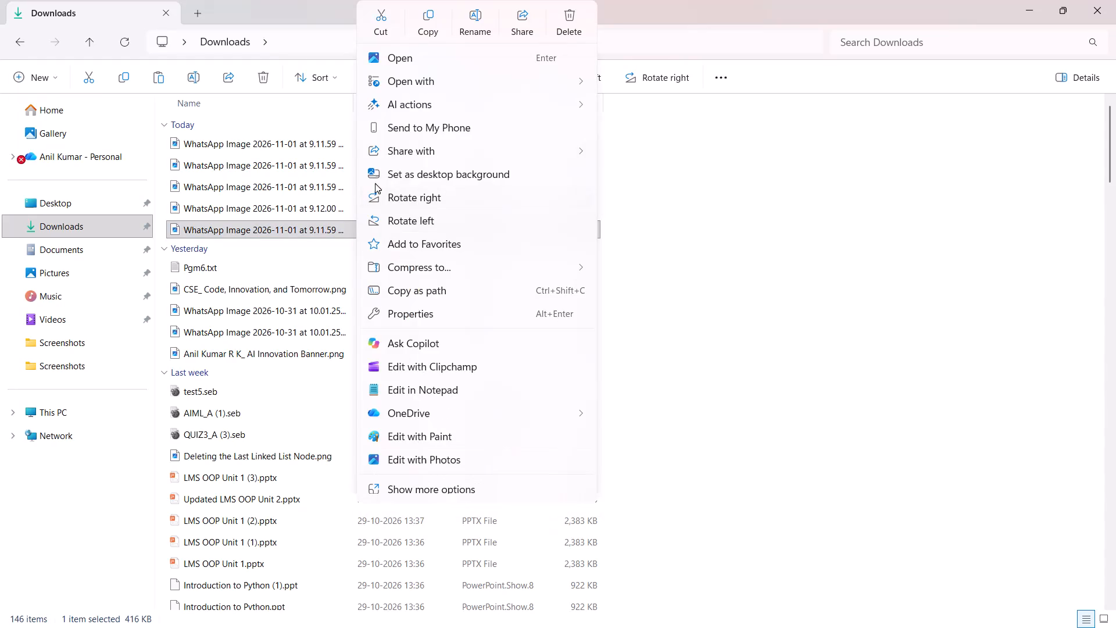
Copy the selected WhatsApp JPEG from Downloads and paste it into the Word document below the CSE post text.
click(434, 33)
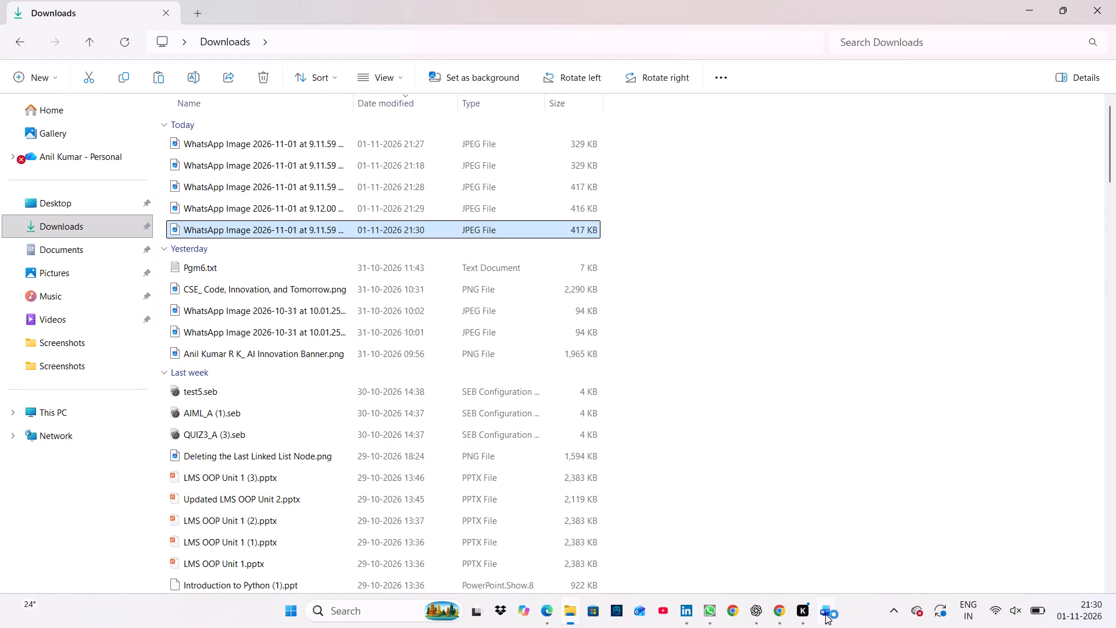
click(825, 614)
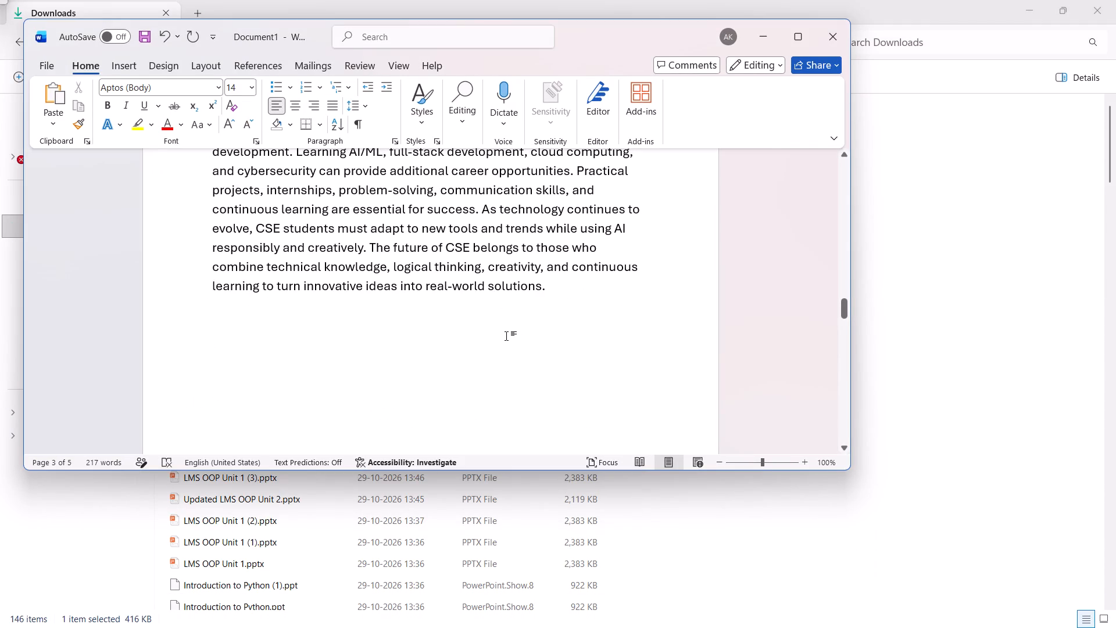
click(415, 315)
key(ctrl+v)
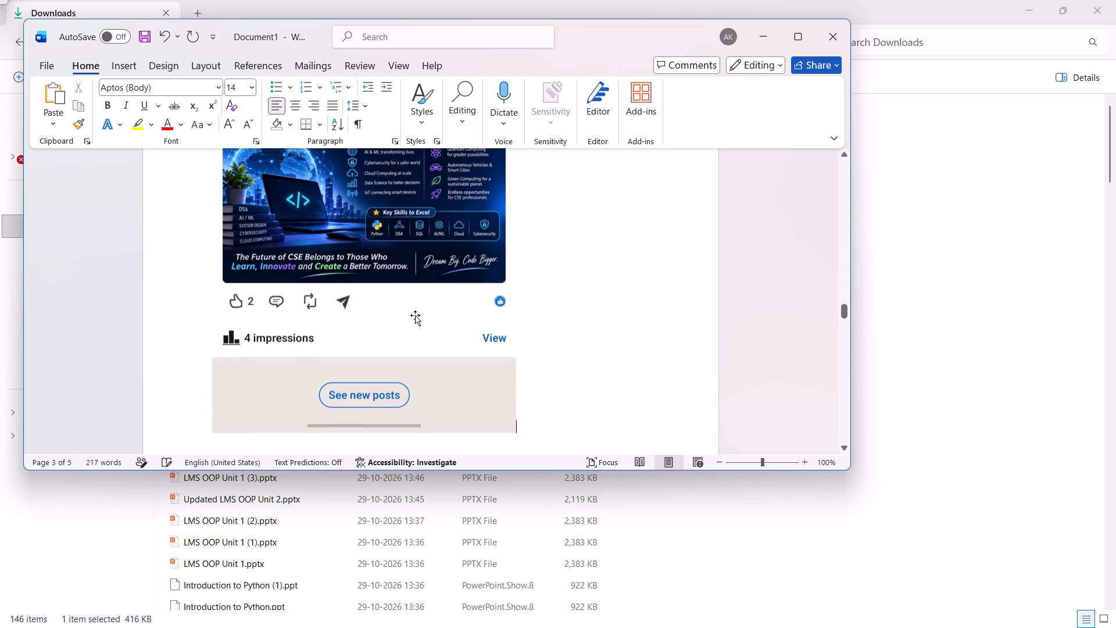
Check the pages around the pasted LinkedIn post screenshot and start a new line directly after it.
scroll(415, 315, down, 2)
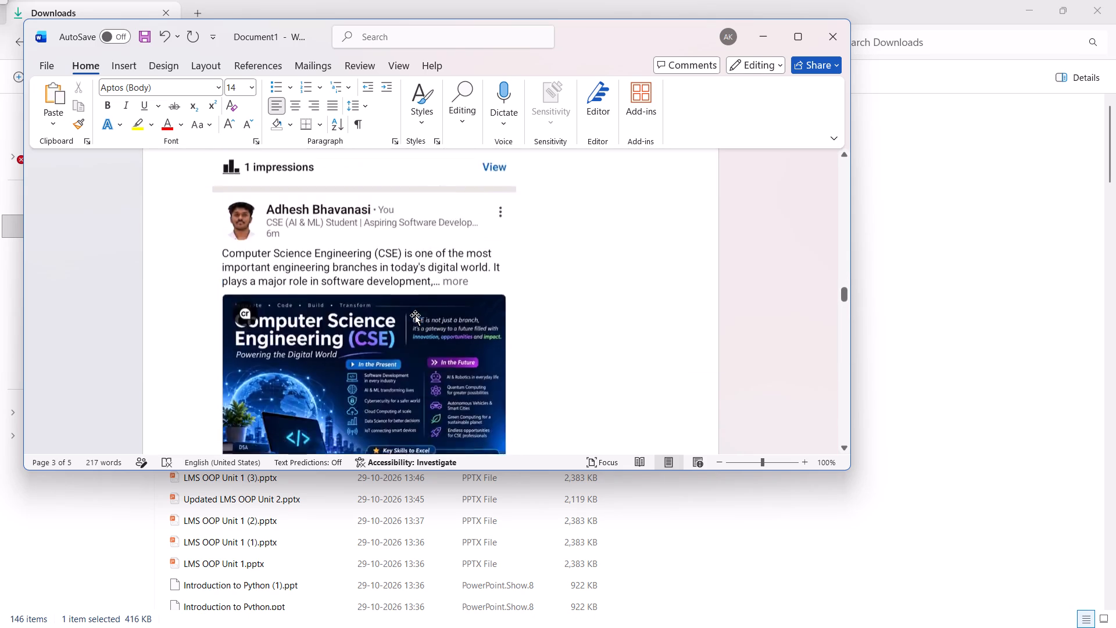
scroll(415, 315, down, 2)
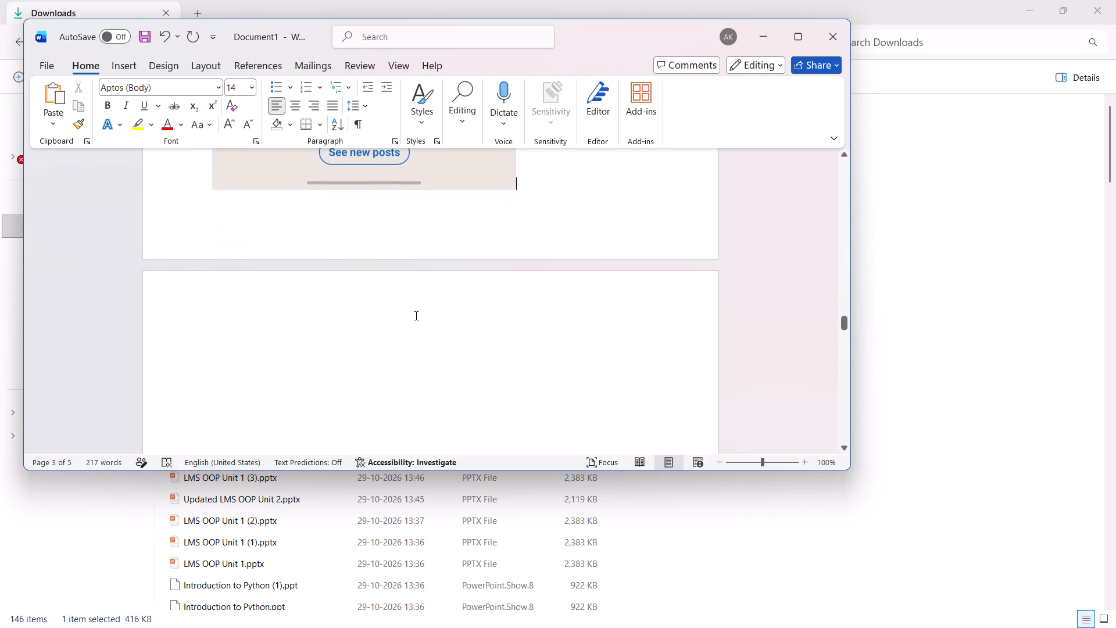
scroll(415, 315, down, 1)
scroll(415, 315, up, 2)
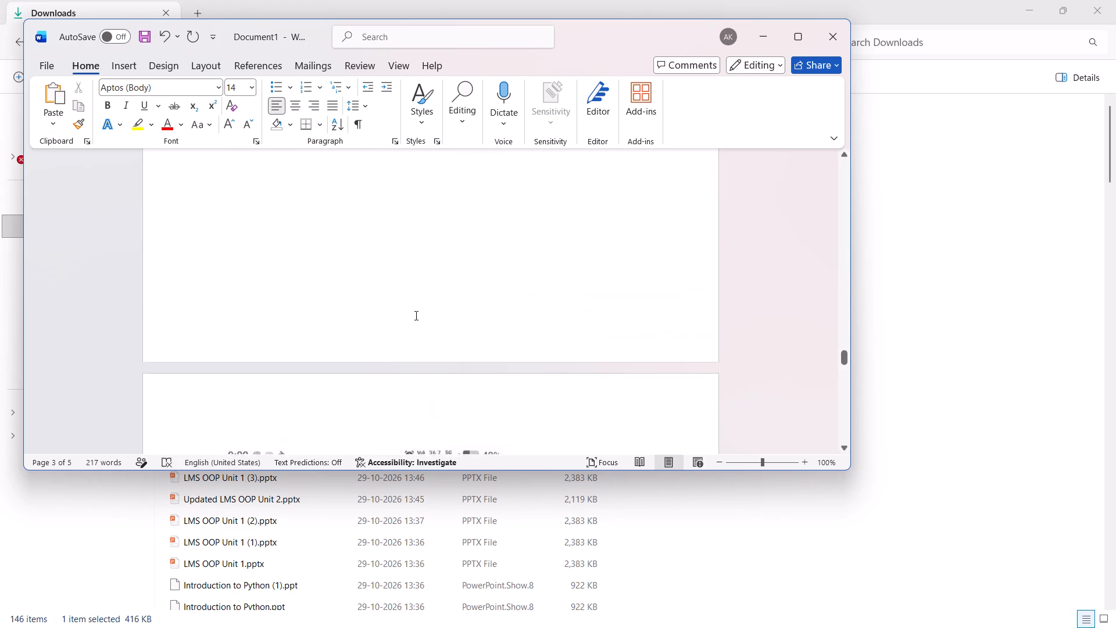
scroll(415, 315, up, 4)
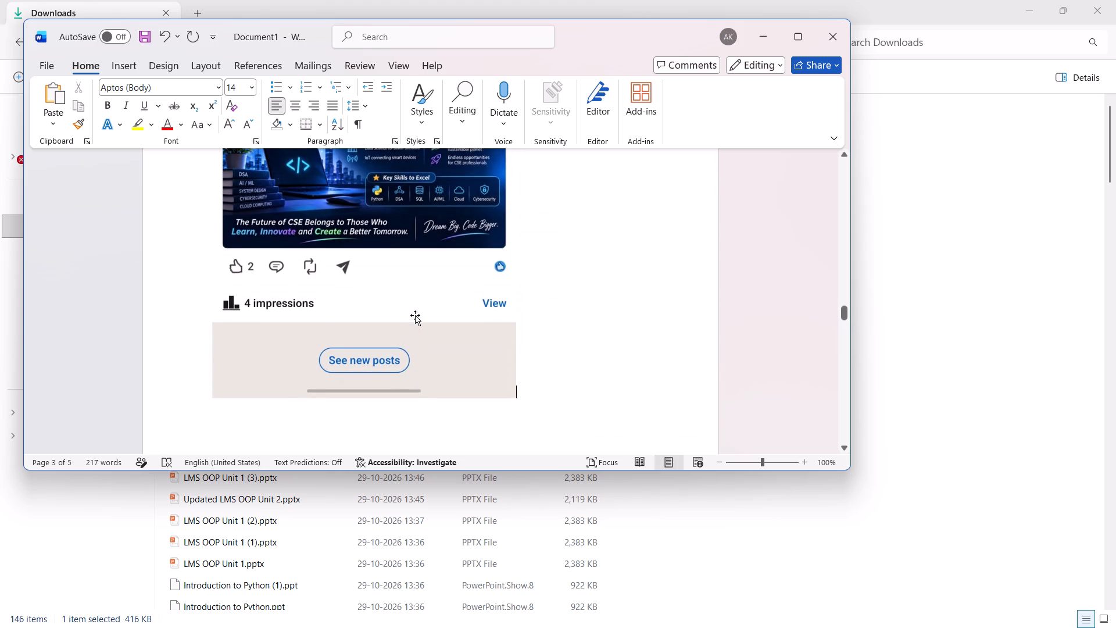
key(Return)
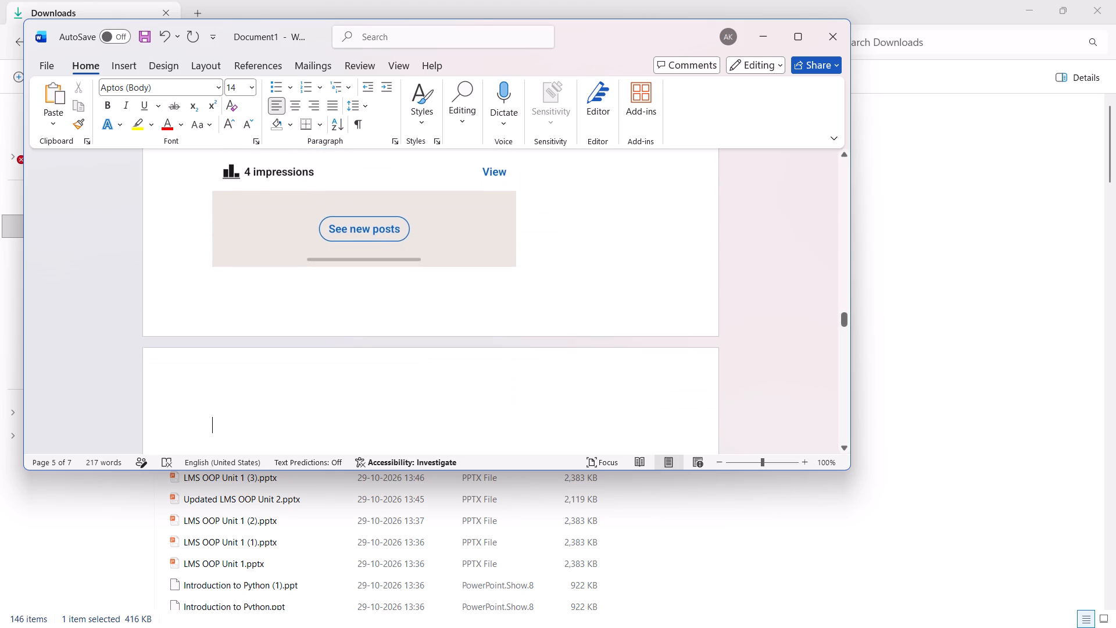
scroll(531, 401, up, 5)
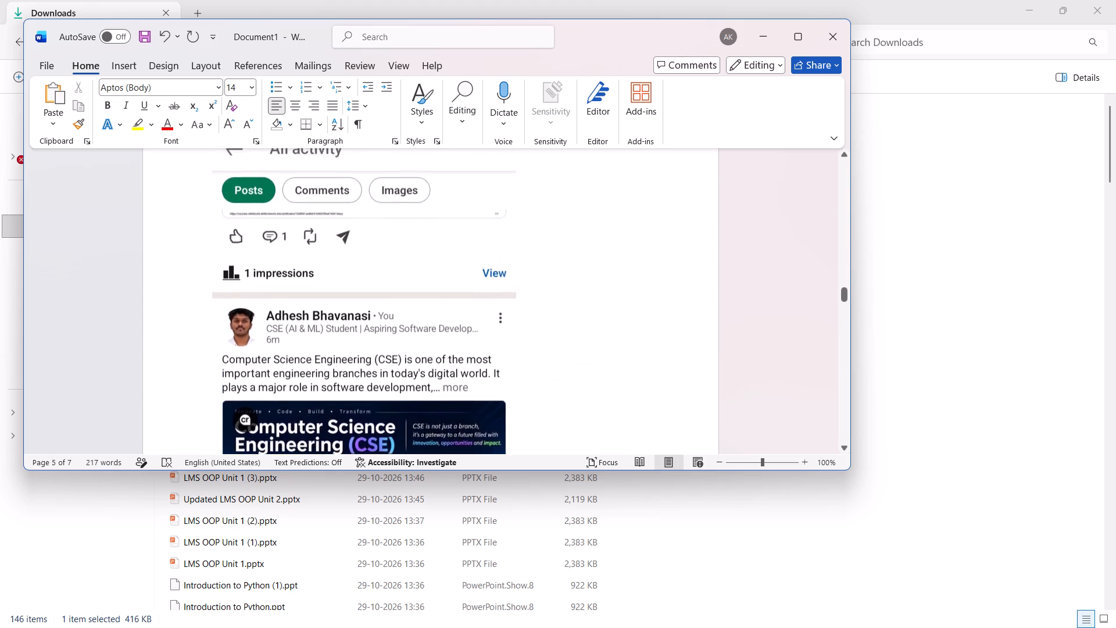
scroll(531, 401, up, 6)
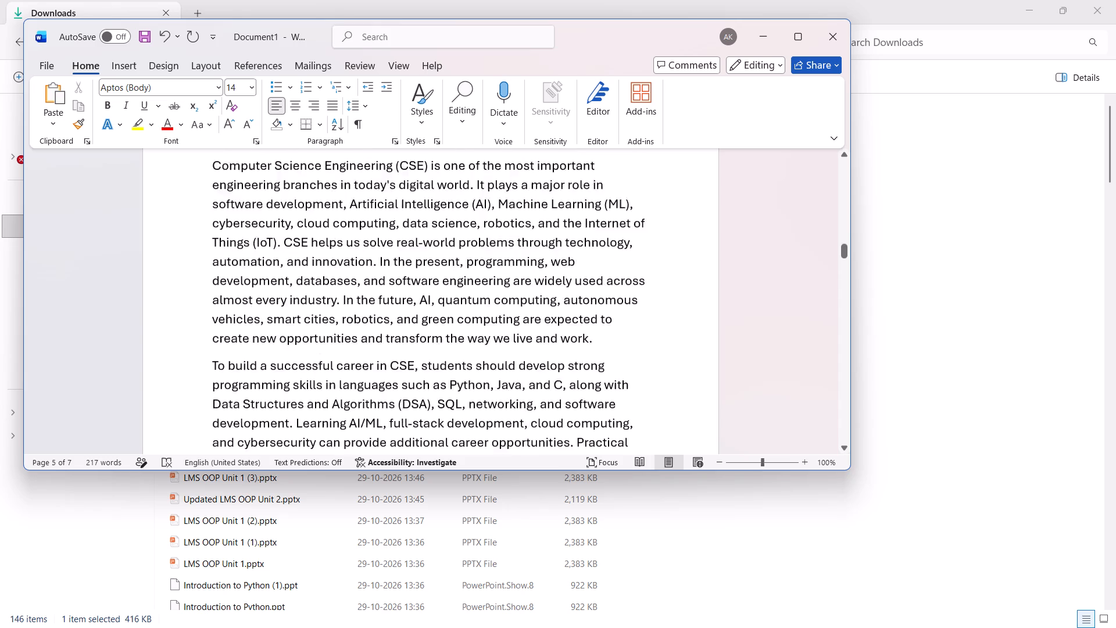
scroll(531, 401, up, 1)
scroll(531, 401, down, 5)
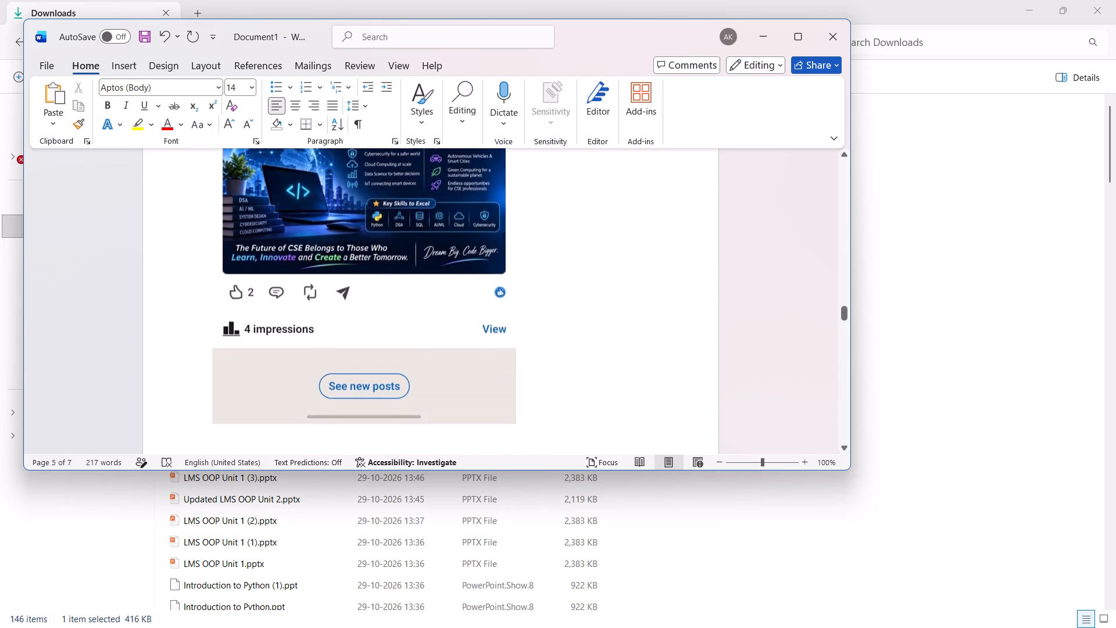
Enter the label text "IBM_CERTIFICAT" in capitals at the top of the blank page following the LinkedIn post screenshot.
scroll(531, 401, down, 3)
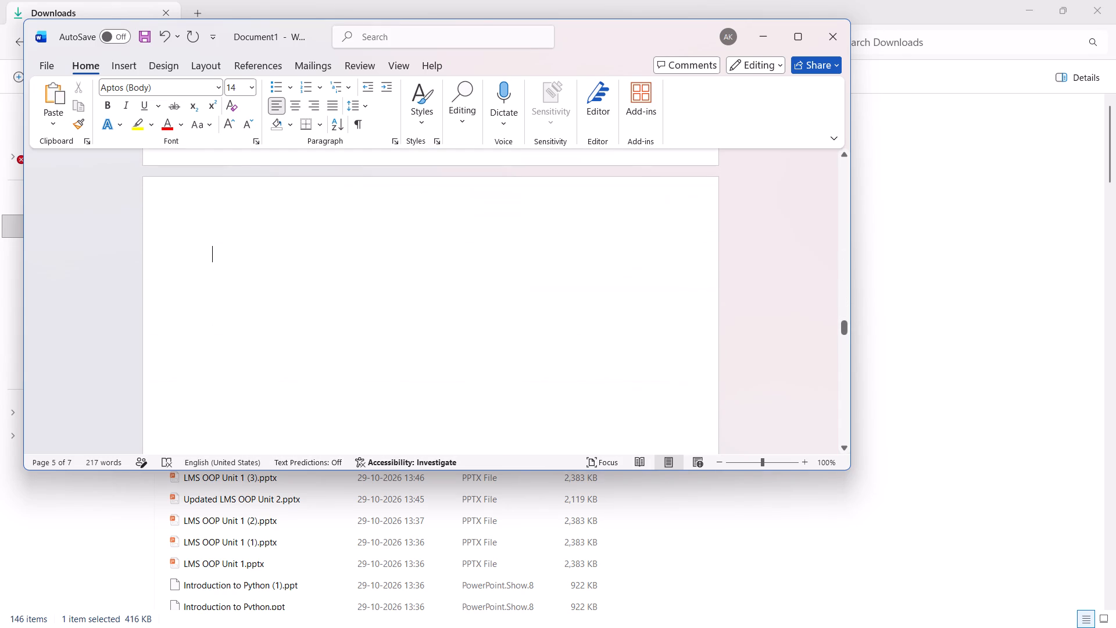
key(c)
key(BackSpace)
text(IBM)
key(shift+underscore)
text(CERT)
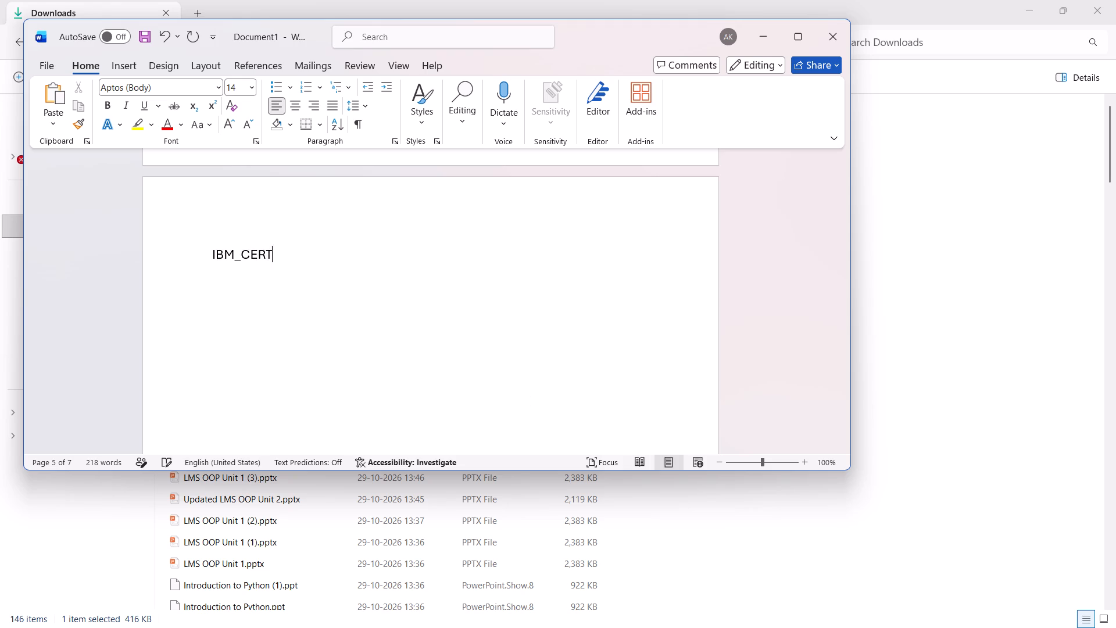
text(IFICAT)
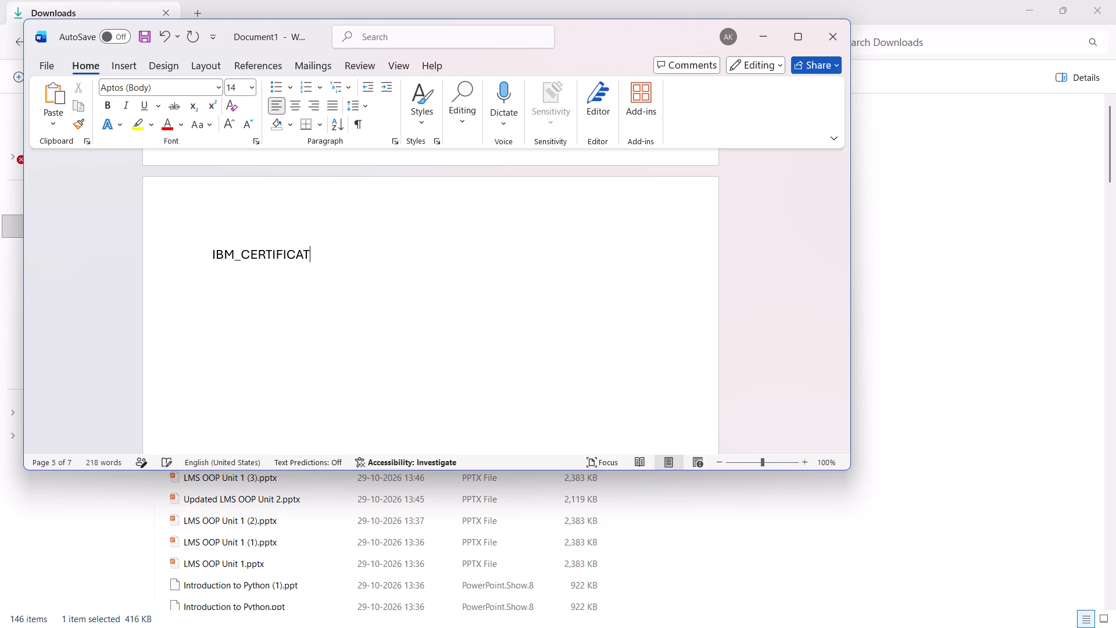
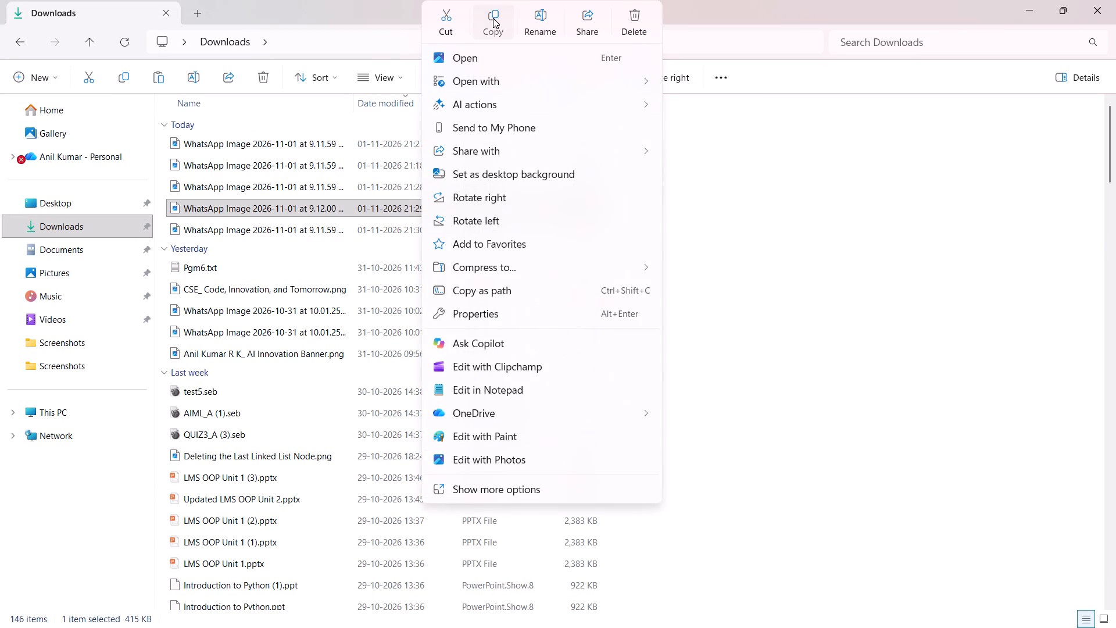
Return to the Word document and paste the copied WhatsApp image on the empty line below the "IBM_CERTIFICATE:" heading.
click(1030, 1)
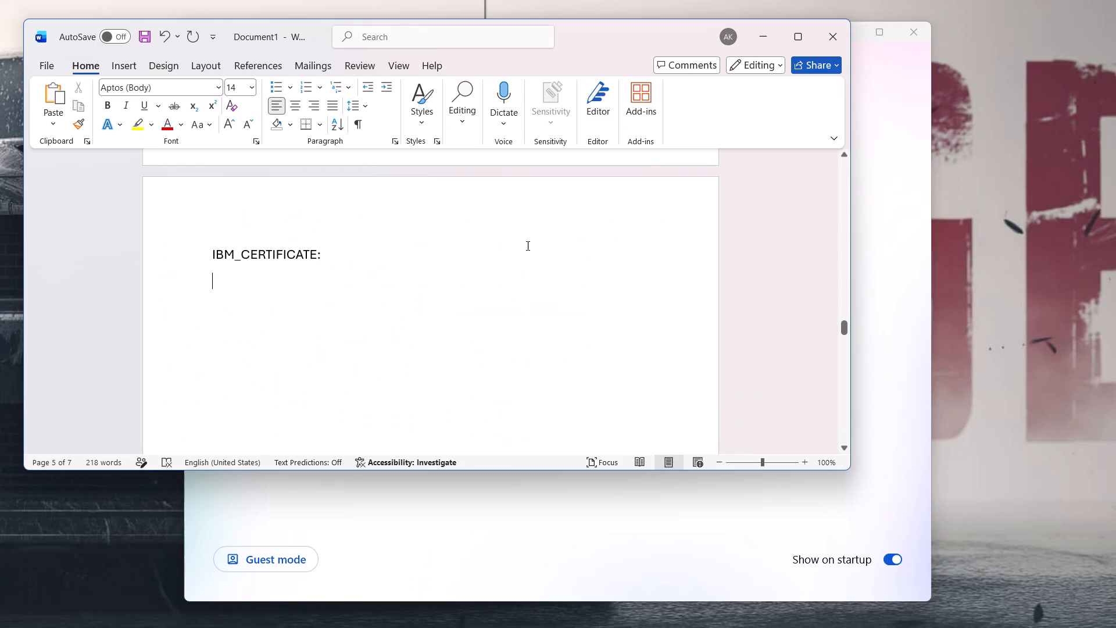
click(370, 286)
key(ctrl+v)
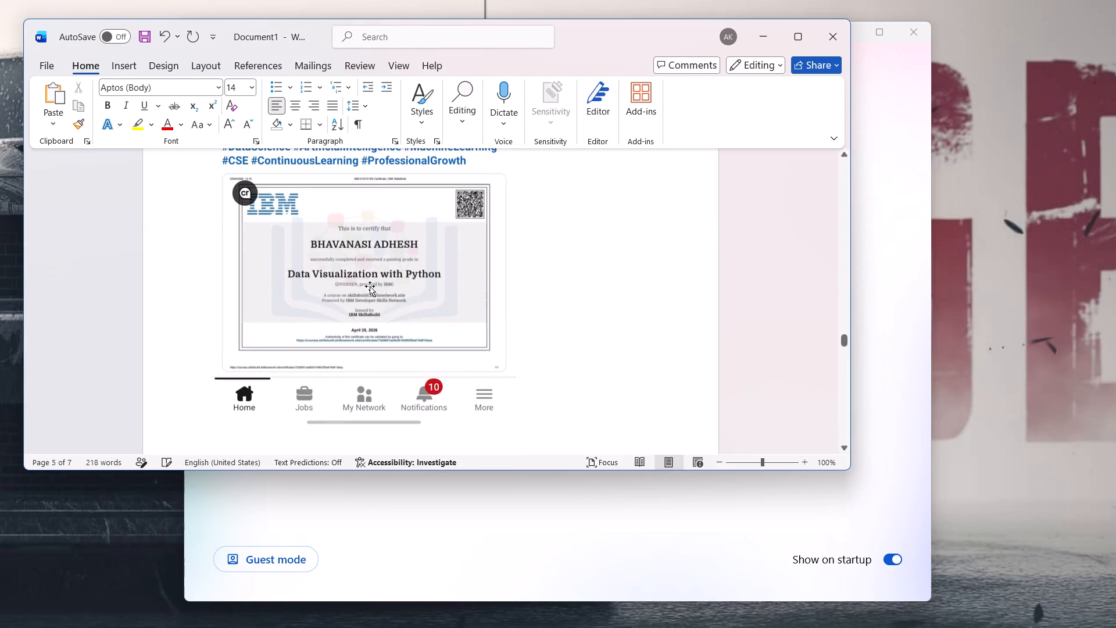
Maximize the document window and start saving the portfolio document as a file.
scroll(370, 286, down, 4)
scroll(370, 286, up, 4)
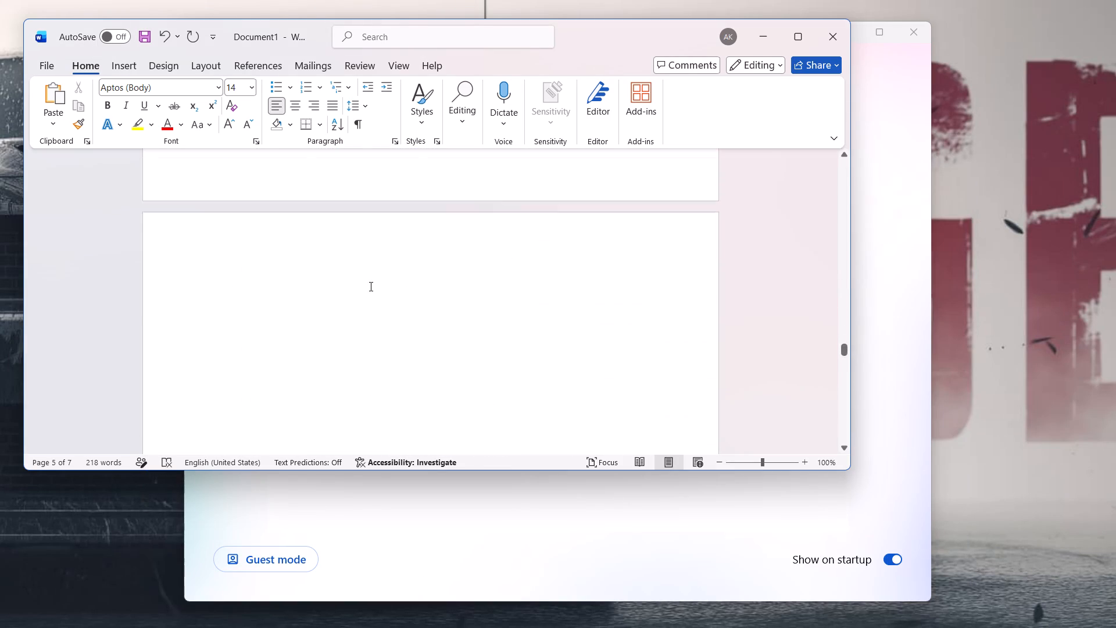
scroll(370, 286, up, 11)
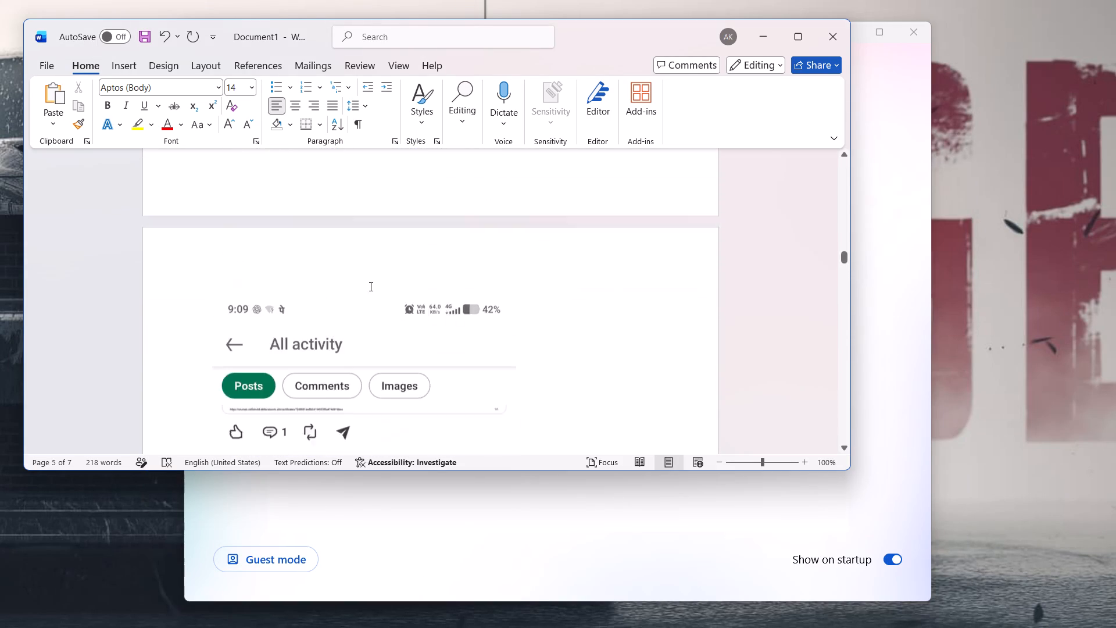
scroll(370, 286, up, 10)
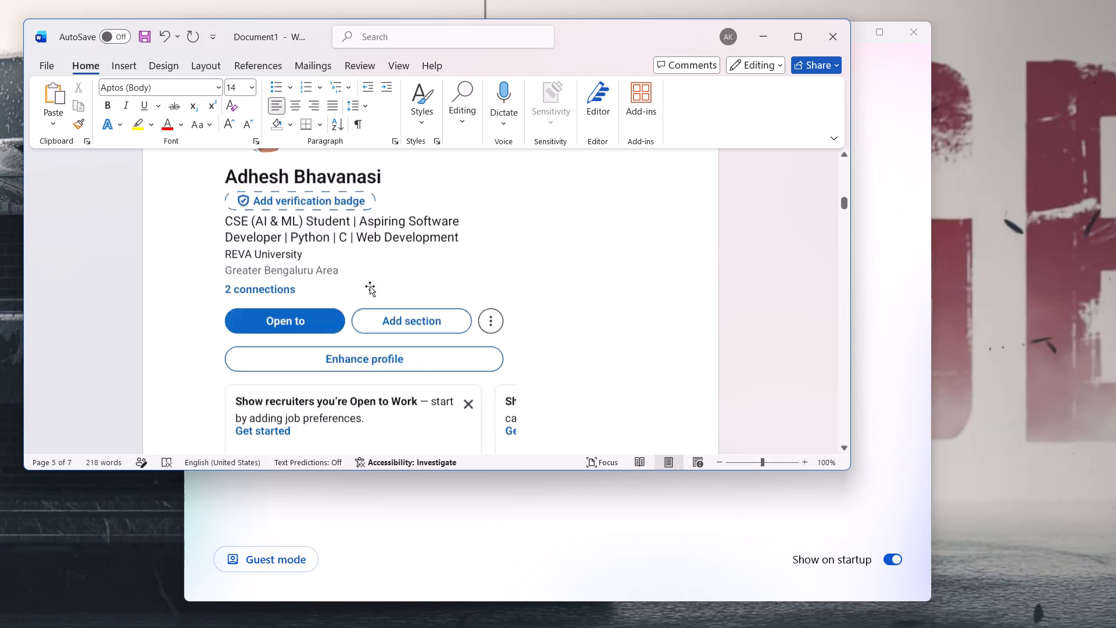
scroll(370, 286, up, 6)
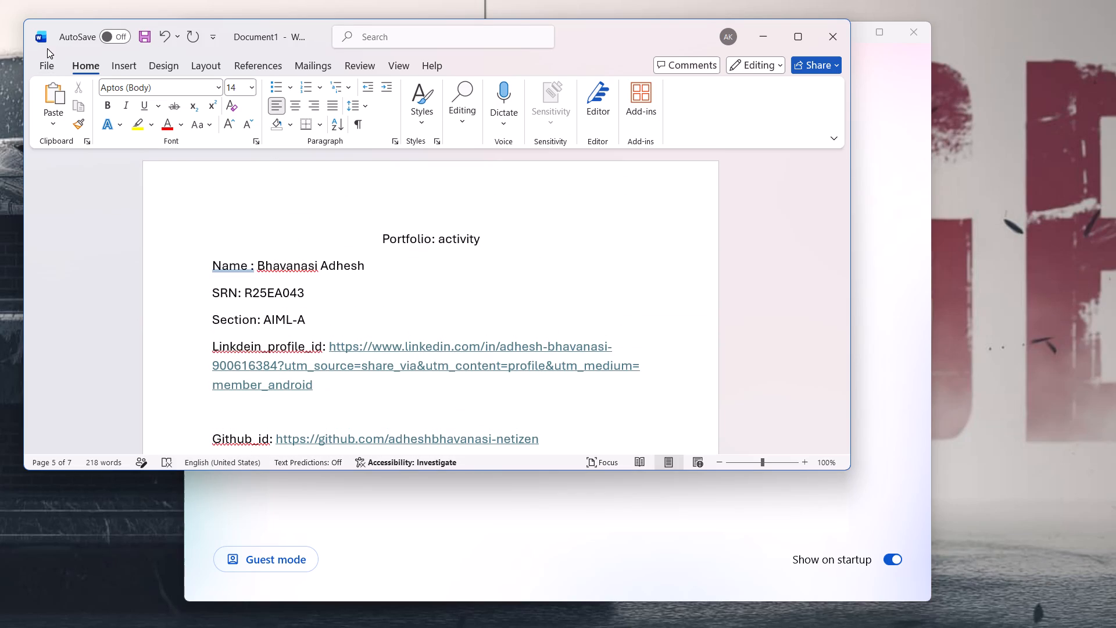
click(795, 31)
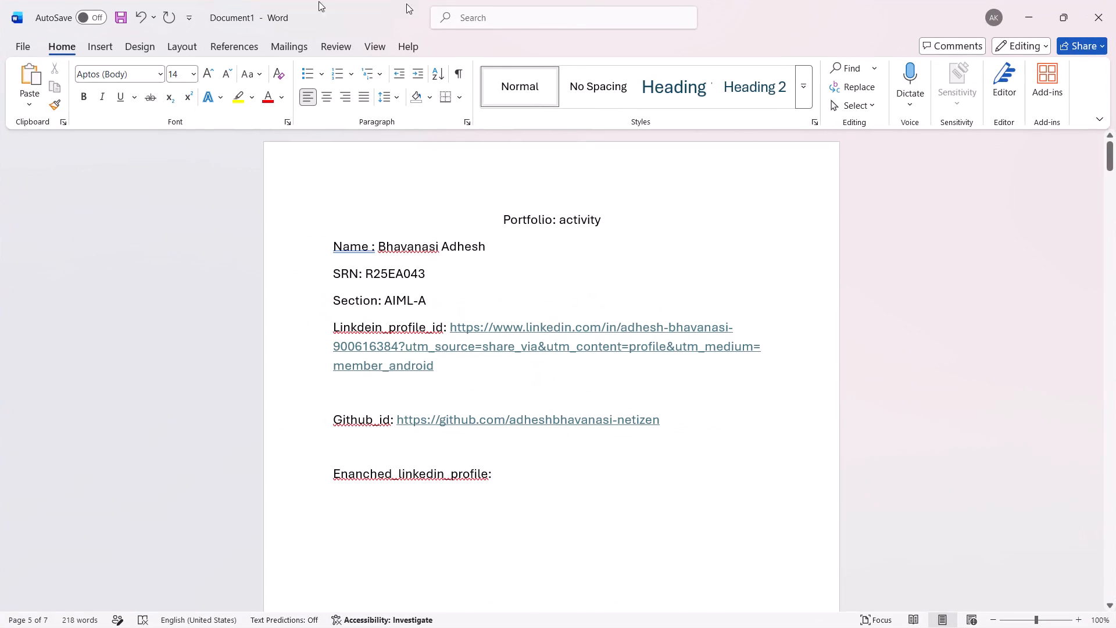
click(129, 18)
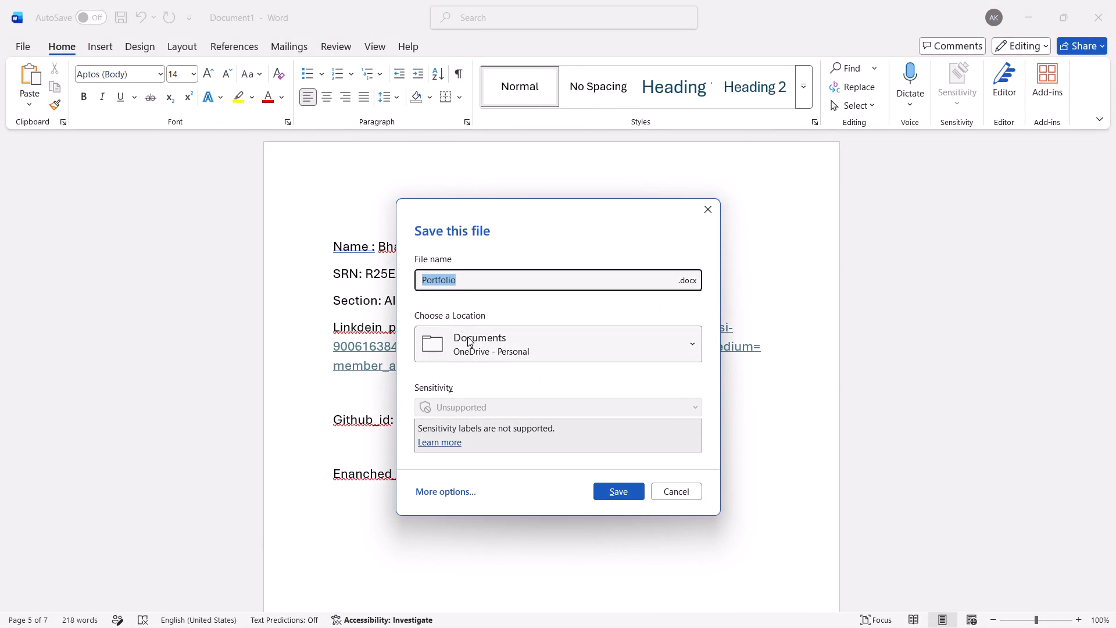
Choose the local Downloads folder as the save location for the portfolio document.
click(468, 345)
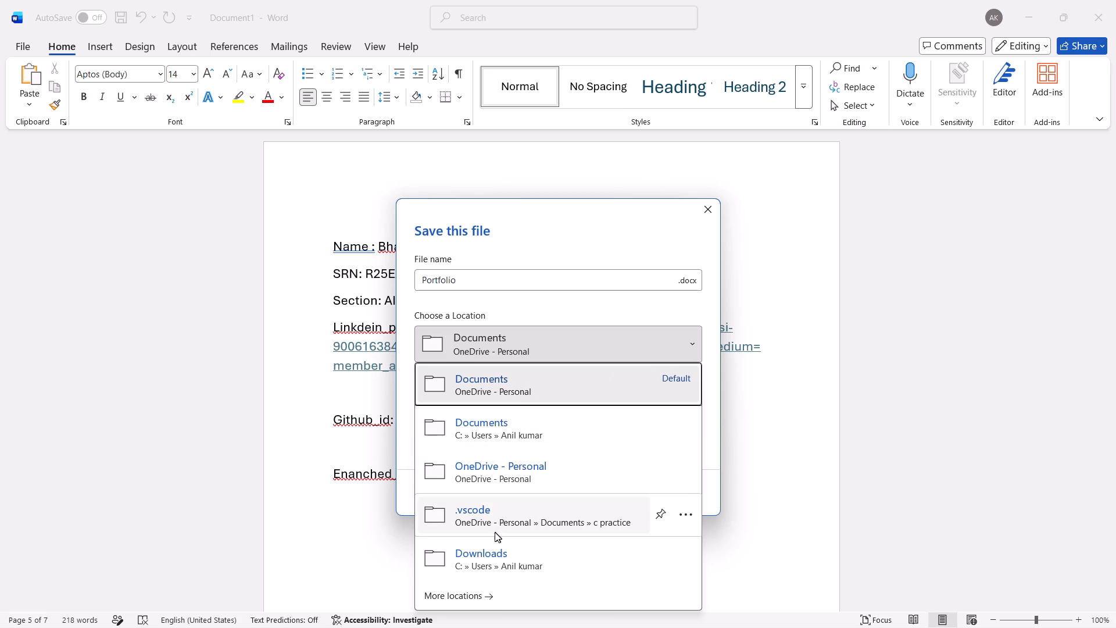
scroll(493, 534, down, 1)
click(485, 560)
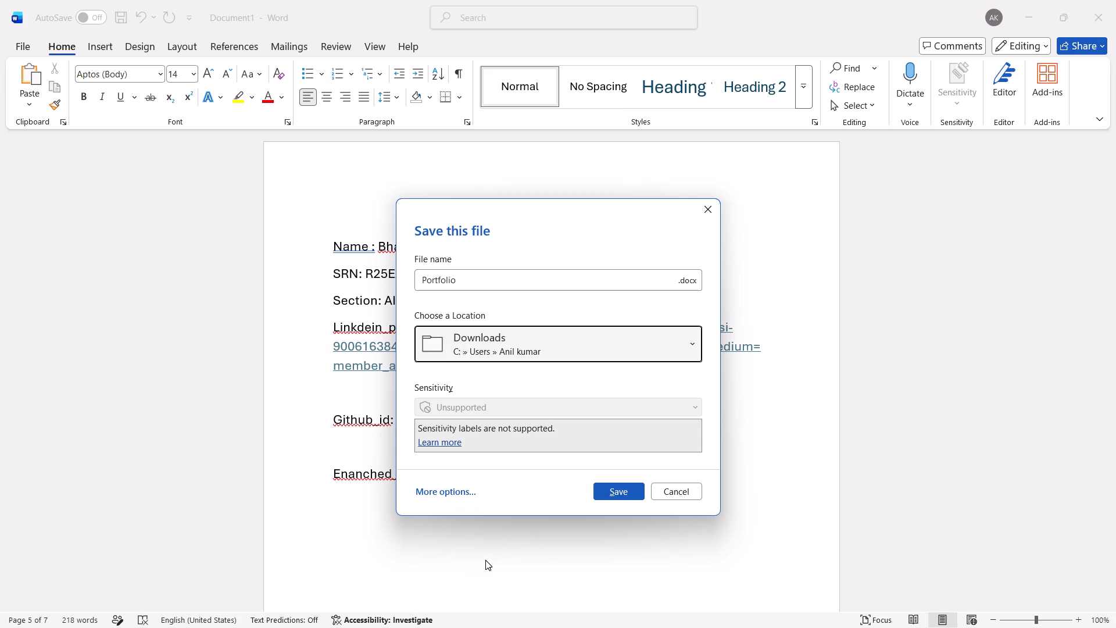
Replace the suggested file name in the save dialog with a new one beginning with "PO".
click(559, 285)
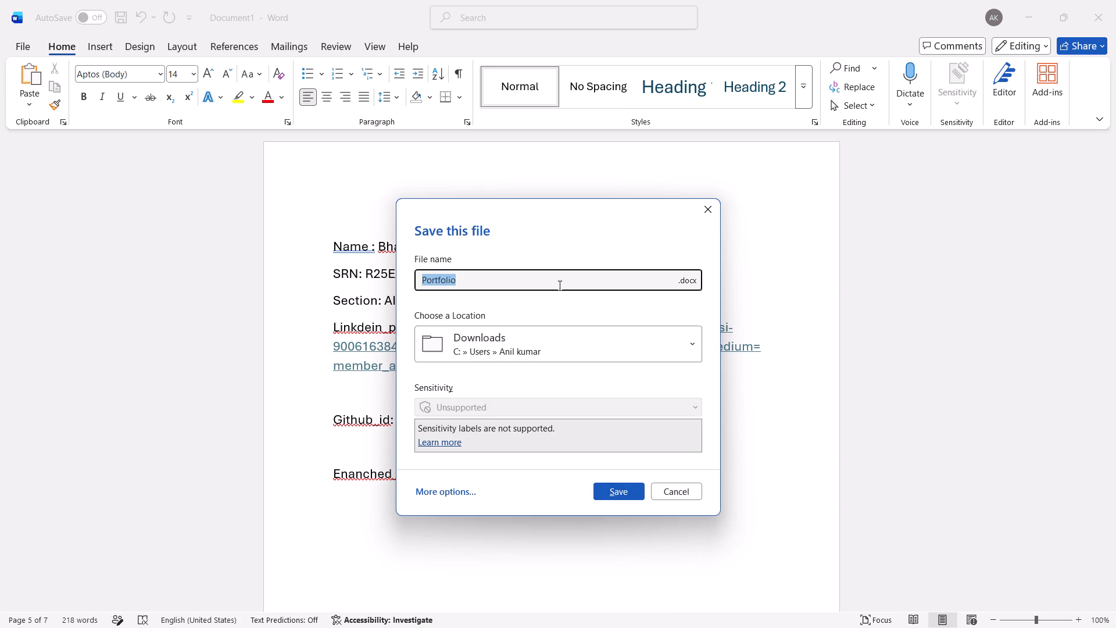
key(BackSpace)
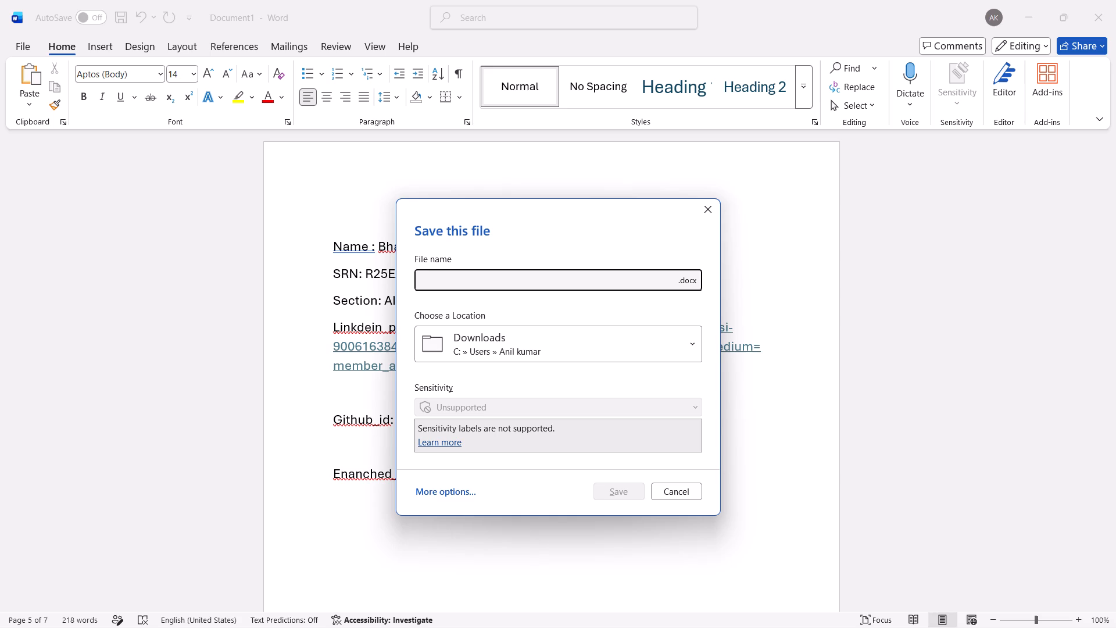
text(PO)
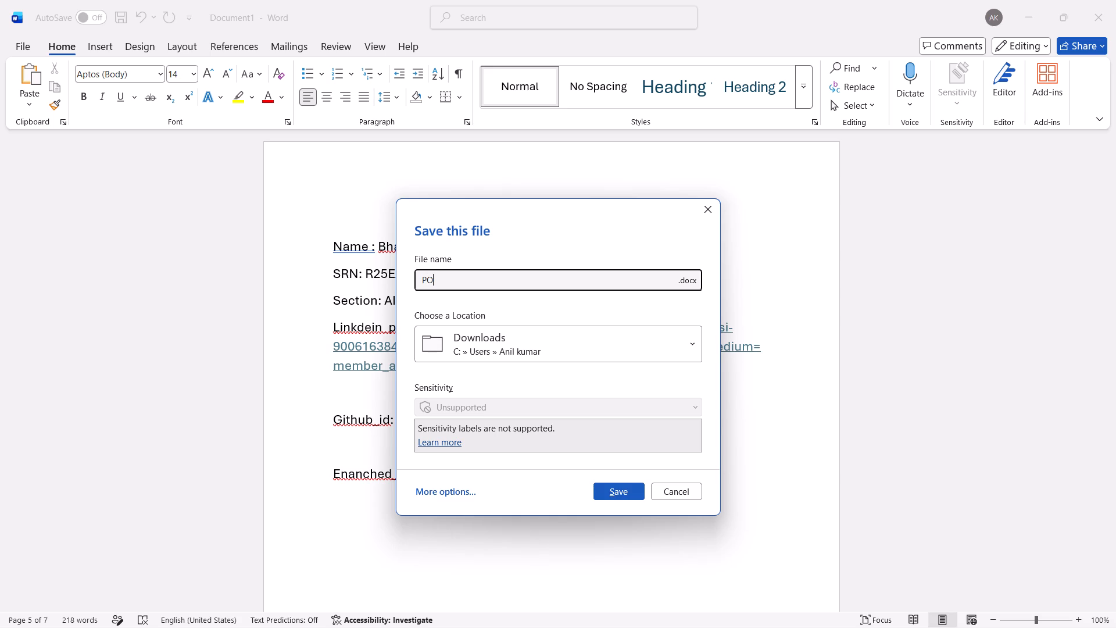
Continue the file name after "PO" so it reads "PORFOLIO_ACTIVITY_0".
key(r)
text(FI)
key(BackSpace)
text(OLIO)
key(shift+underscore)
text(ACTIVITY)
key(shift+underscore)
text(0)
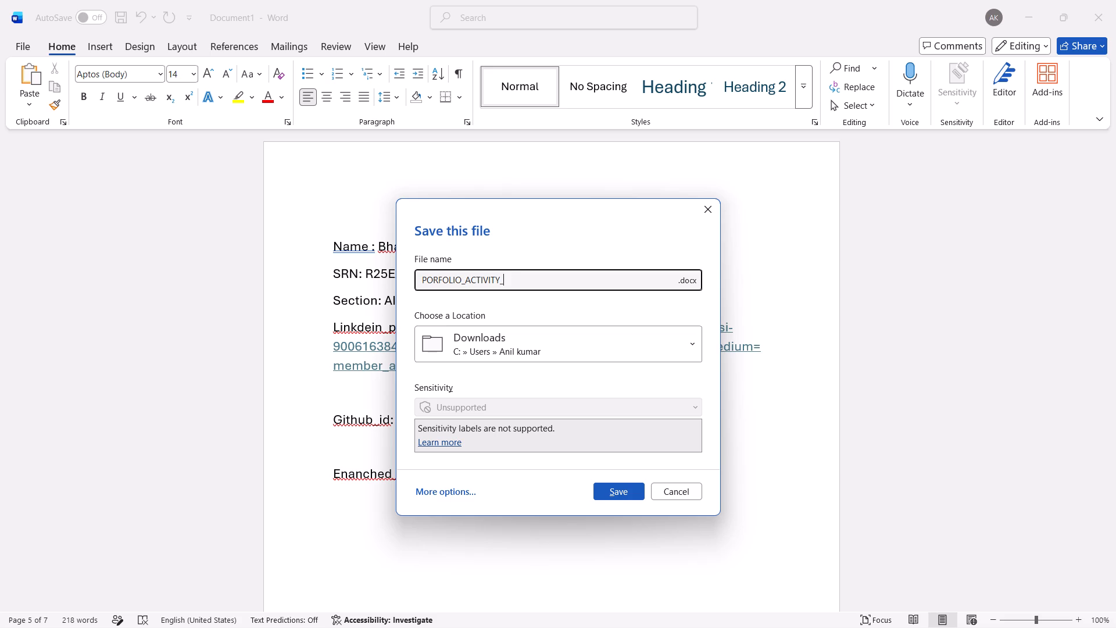